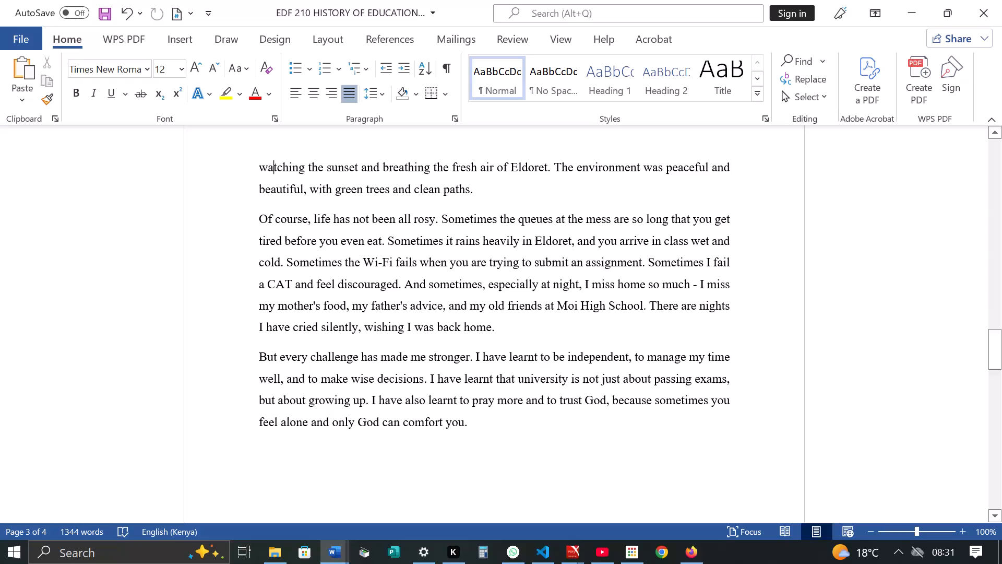
Create a new blank document and paste the copied text about mating designs in crops as text only.
key("ctrl+n")
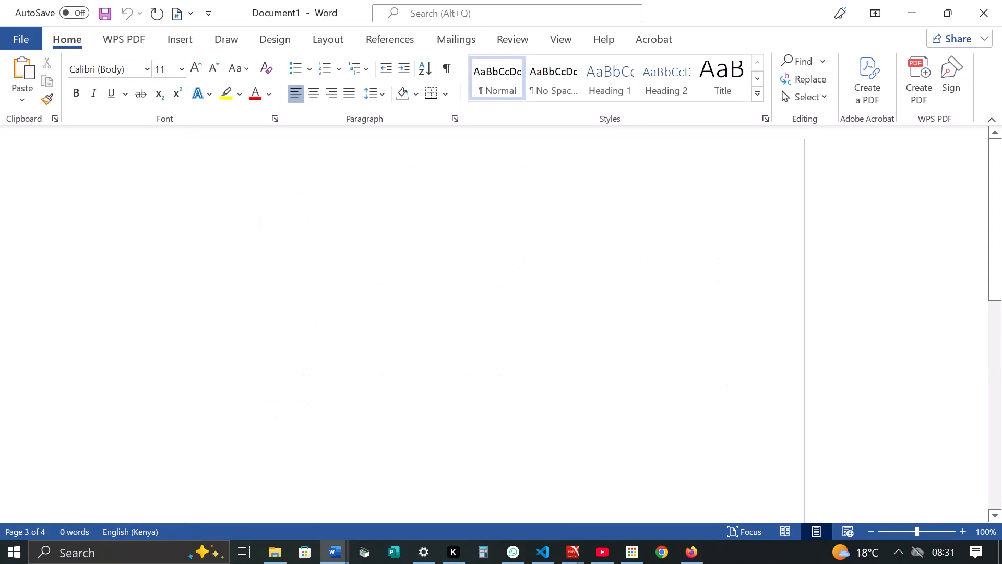
right_click(258, 221)
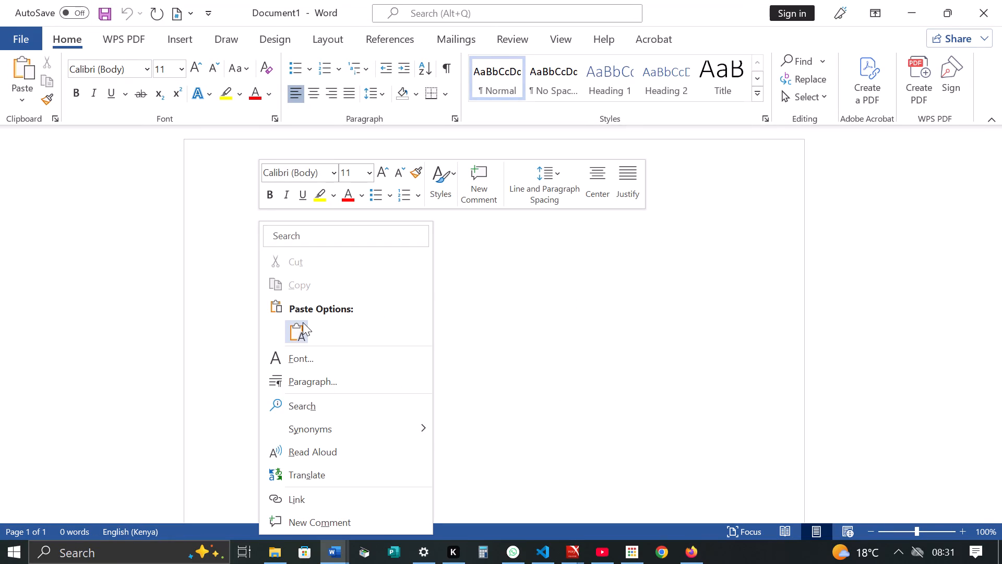
left_click(303, 322)
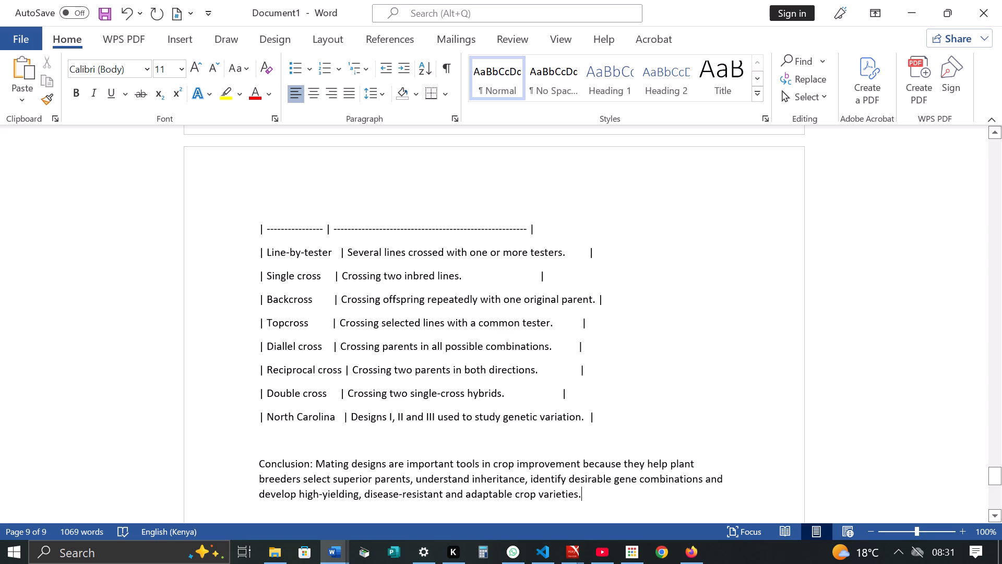
Look through the pasted text from the conclusion back to the title to check its content and layout.
scroll(451, 226, "down", 1)
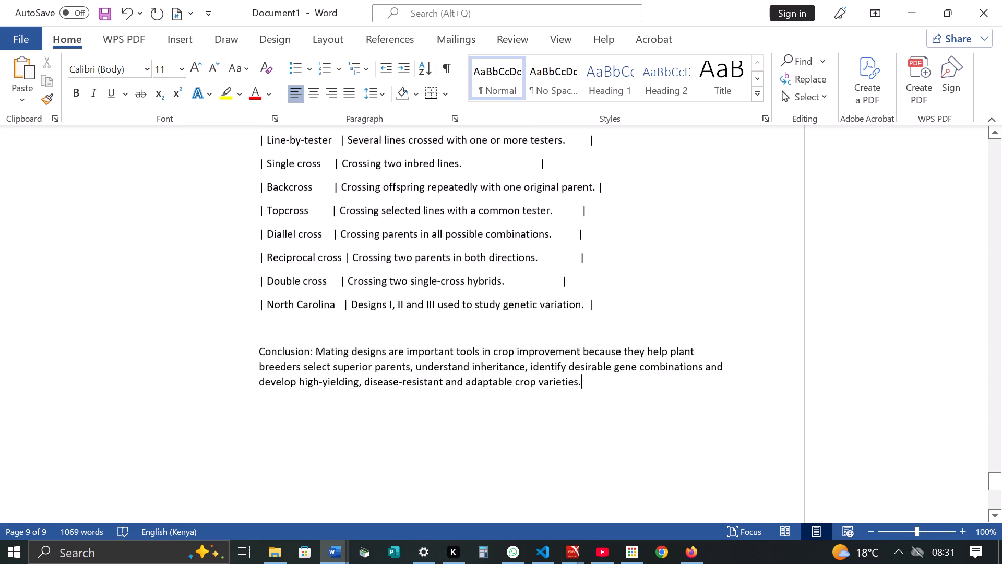
scroll(451, 226, "down", 3)
scroll(451, 226, "up", 6)
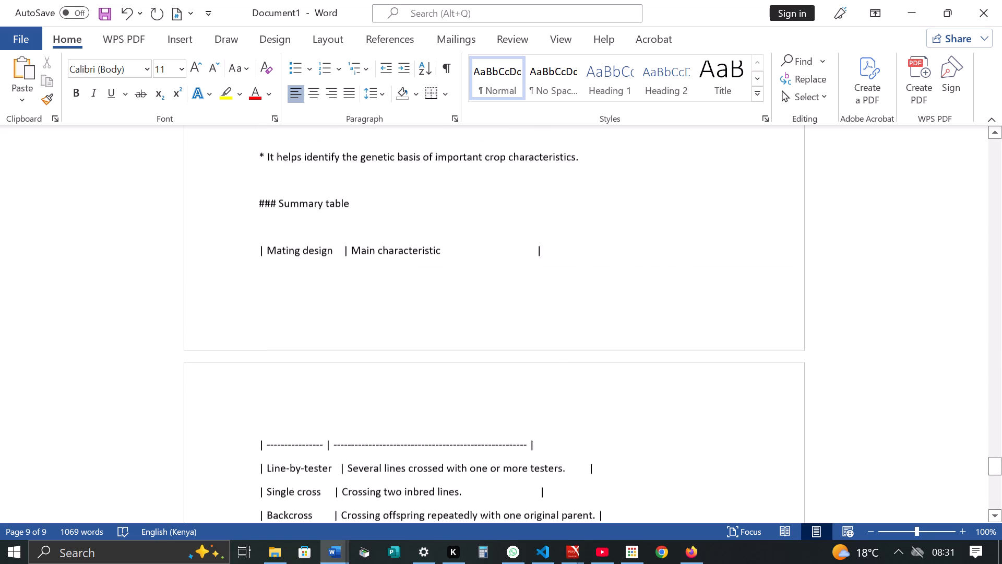
scroll(451, 226, "up", 17)
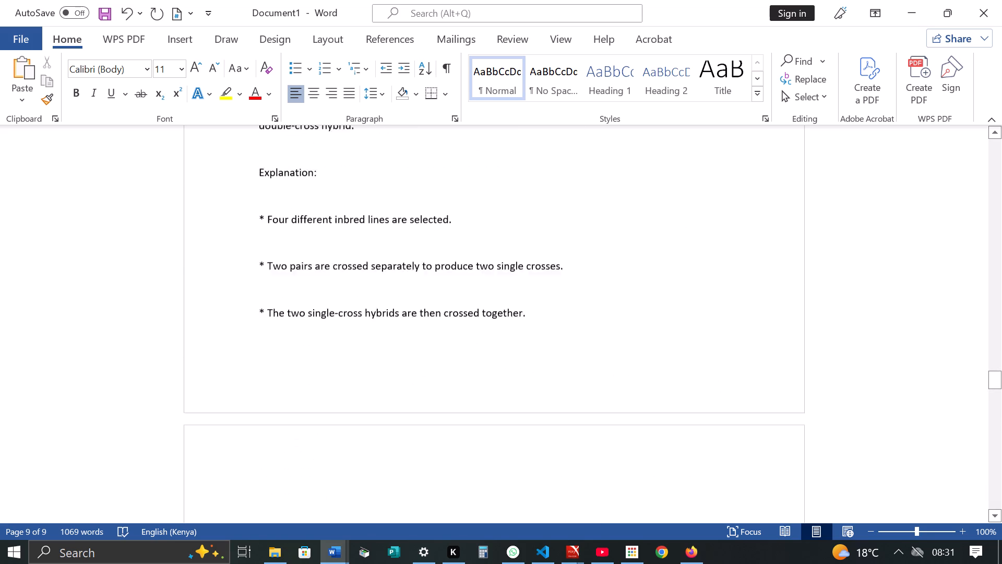
scroll(451, 227, "up", 18)
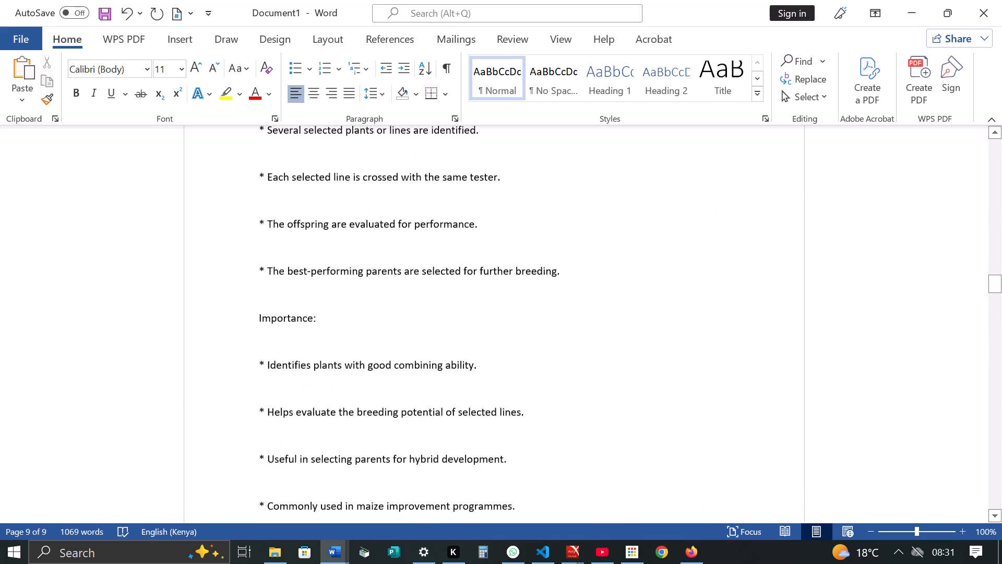
scroll(450, 227, "up", 20)
scroll(450, 227, "up", 5)
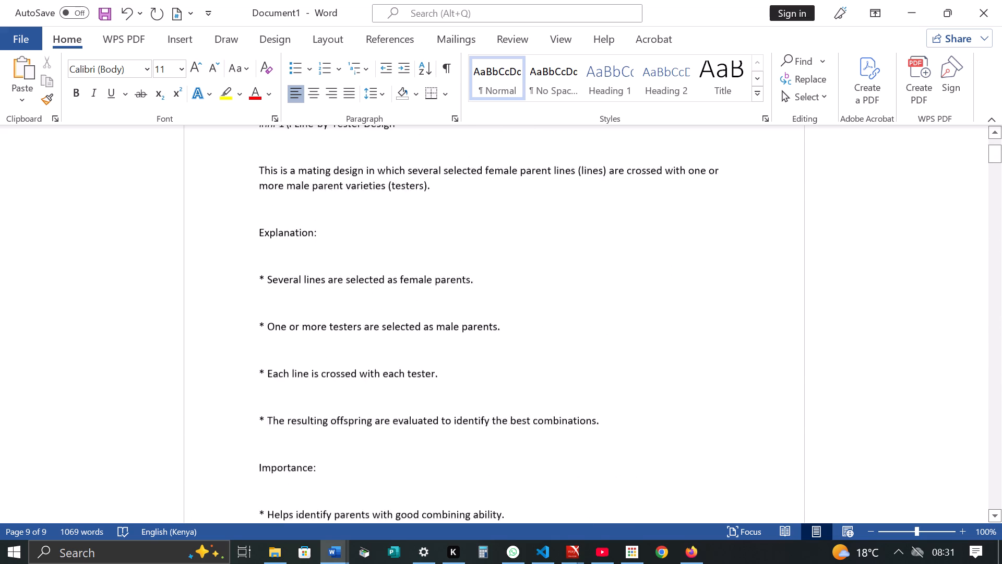
scroll(449, 227, "up", 10)
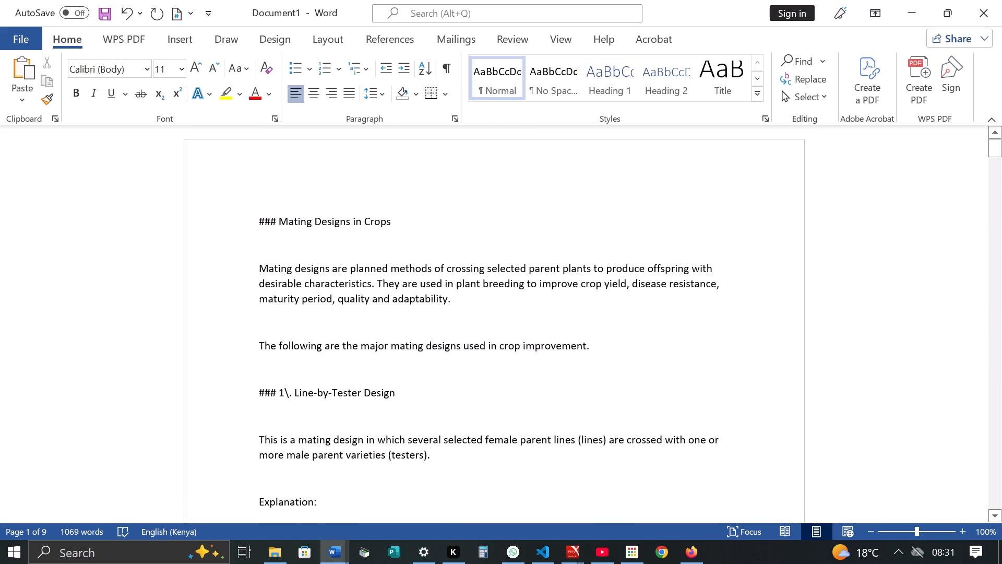
Set the whole document's text to Times New Roman, size 12.
key("ctrl+a")
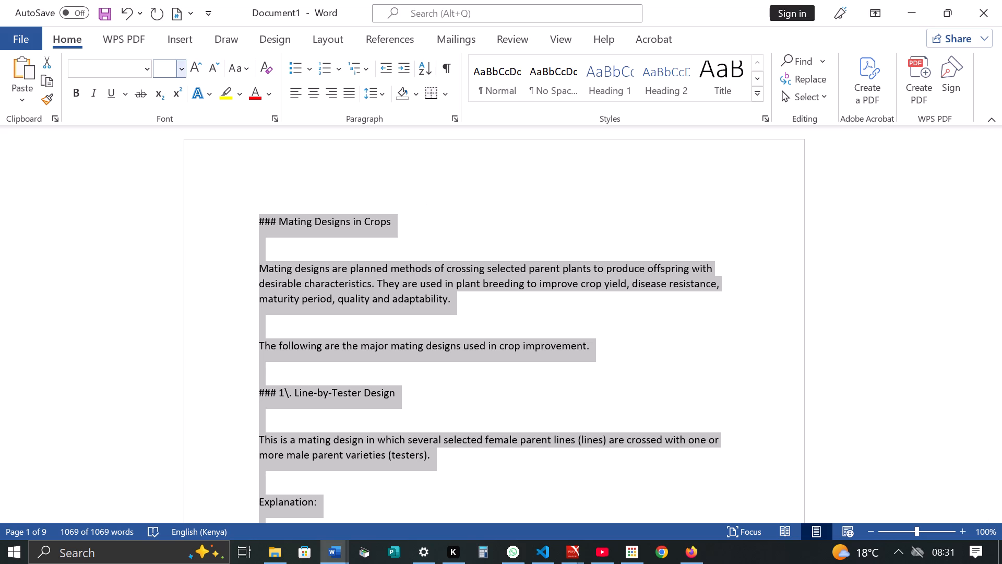
left_click(147, 72)
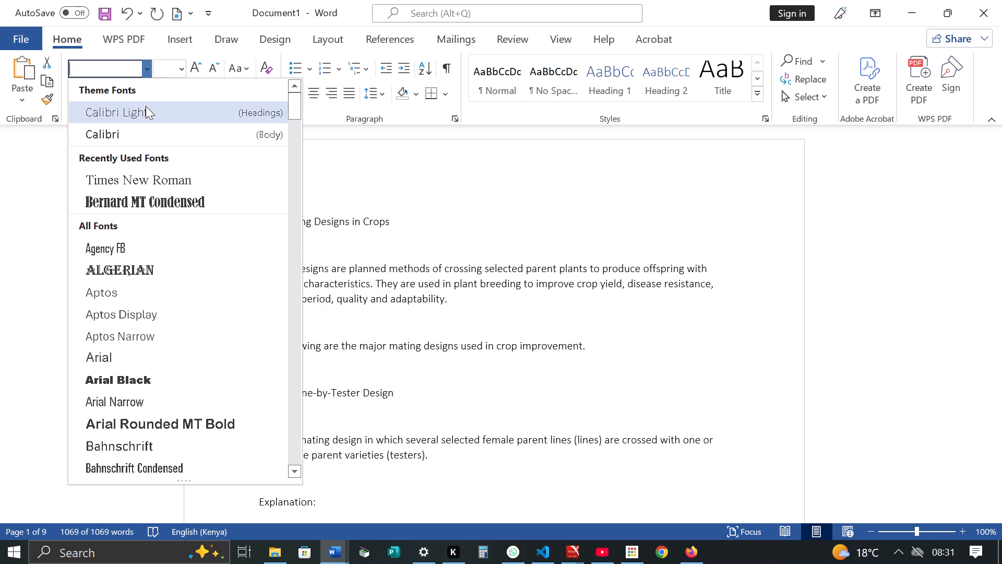
left_click(146, 175)
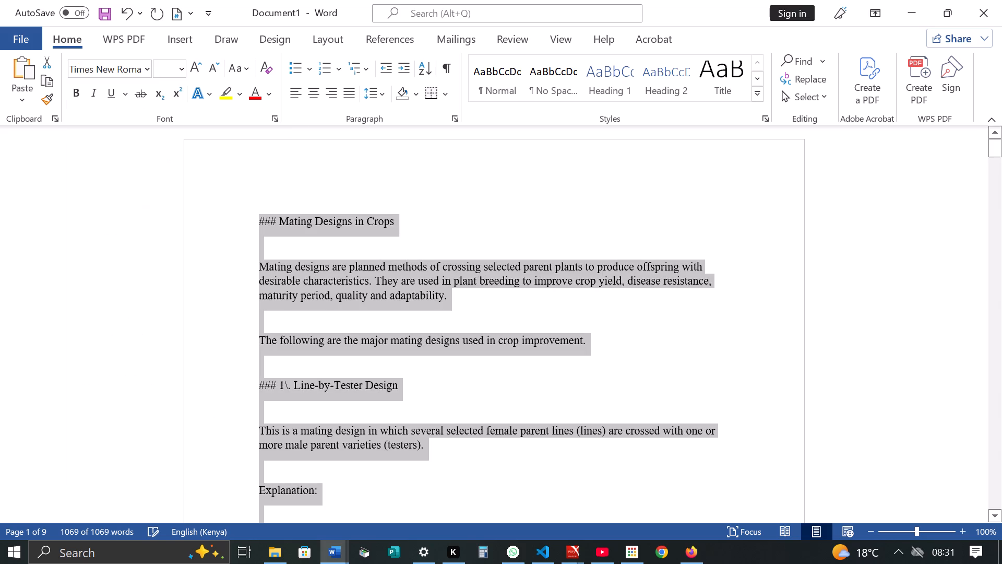
left_click(182, 69)
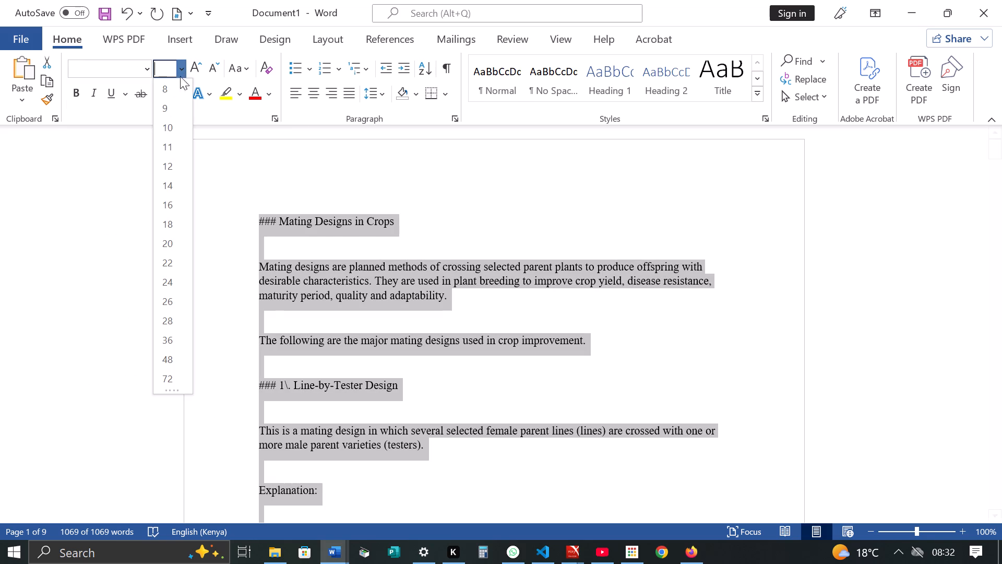
left_click(172, 172)
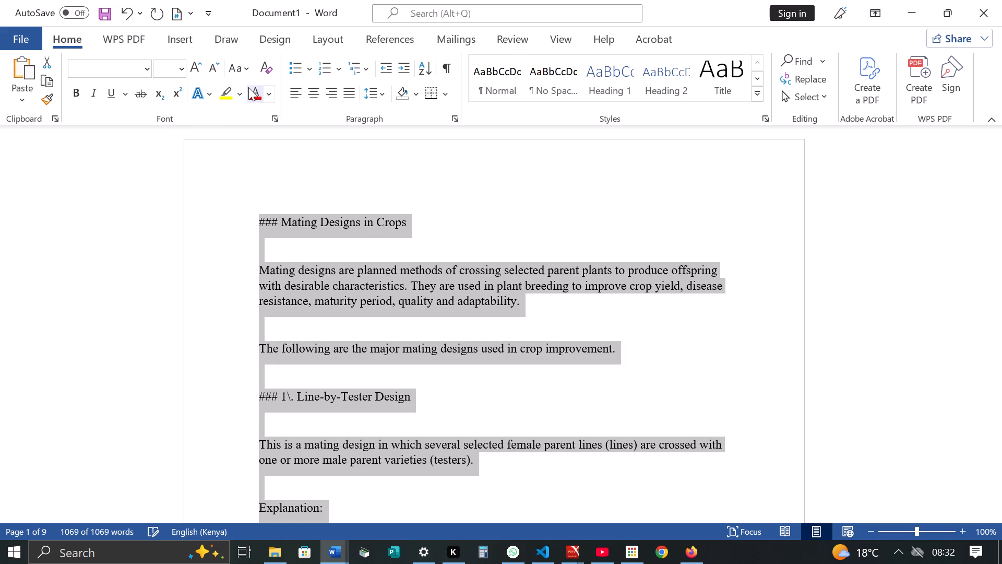
Increase the line spacing of the whole document and justify its paragraphs.
left_click(387, 91)
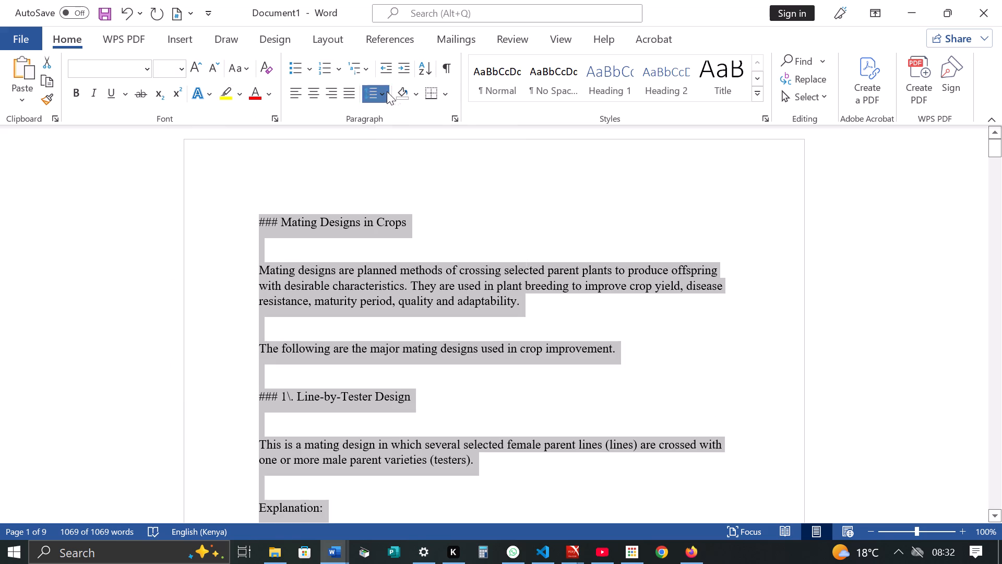
left_click(399, 162)
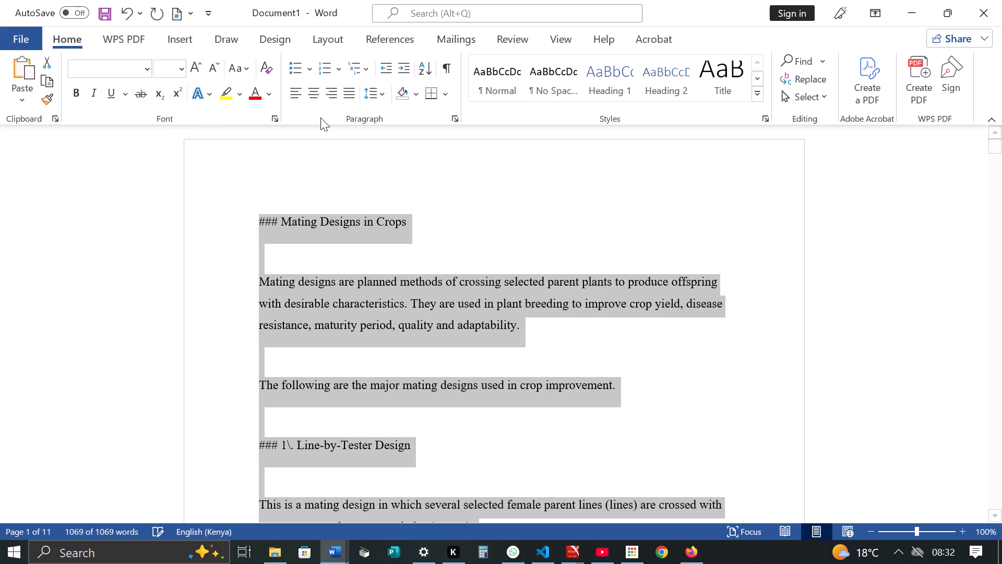
left_click(347, 93)
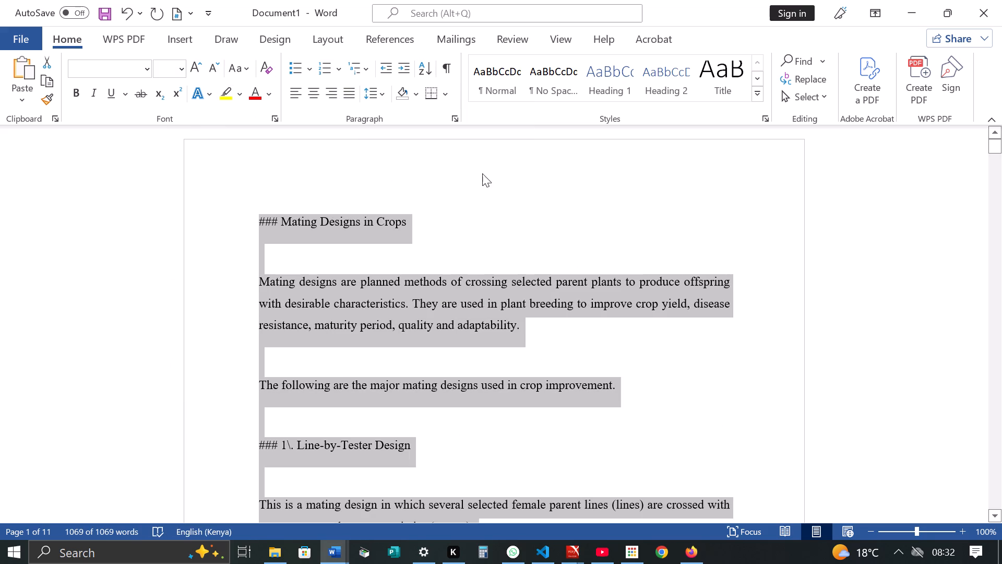
left_click(485, 178)
Remove the blank line below the title "Mating Designs in Crops" and the "###" marks in front of it.
left_click_drag(281, 261, 282, 267)
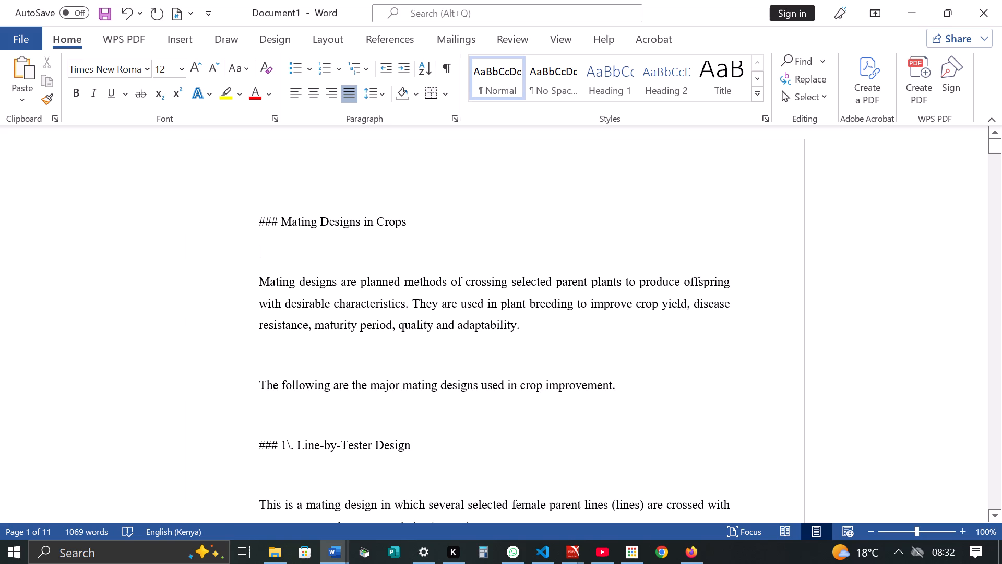
key("BackSpace")
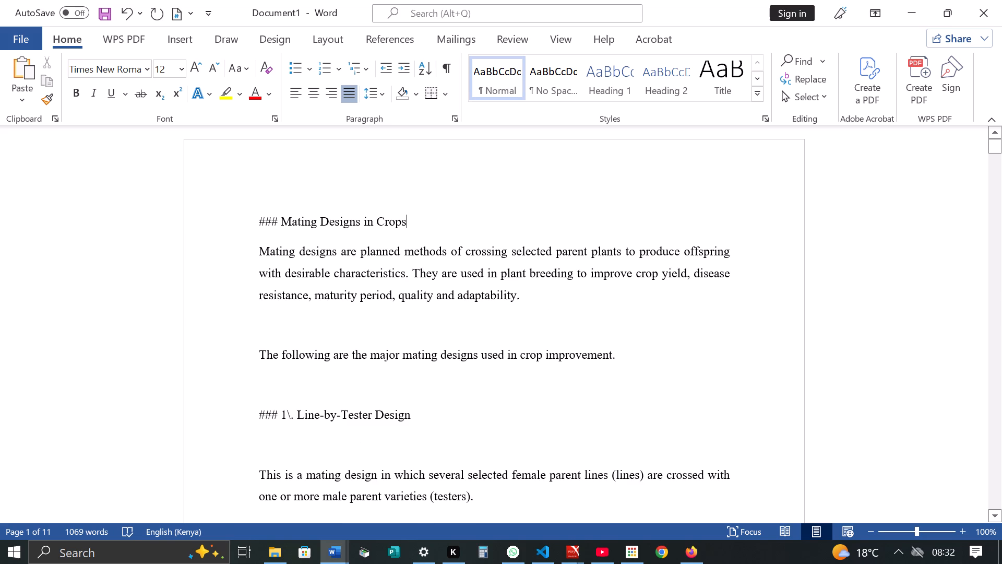
left_click(283, 226)
left_click(285, 221)
key("BackSpace")
key("BackSpace")
key("BackSpace")
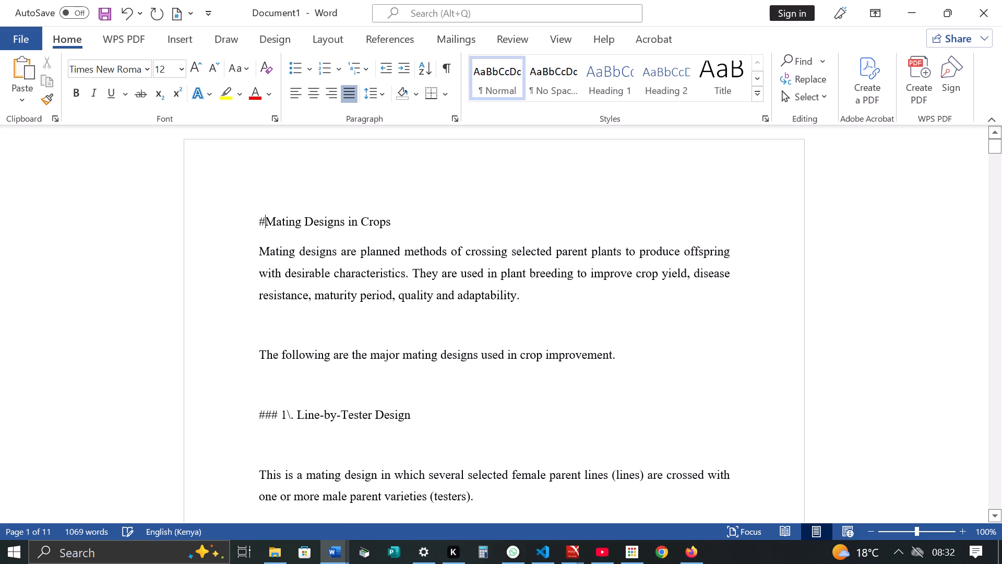
key("BackSpace")
key("BackSpace")
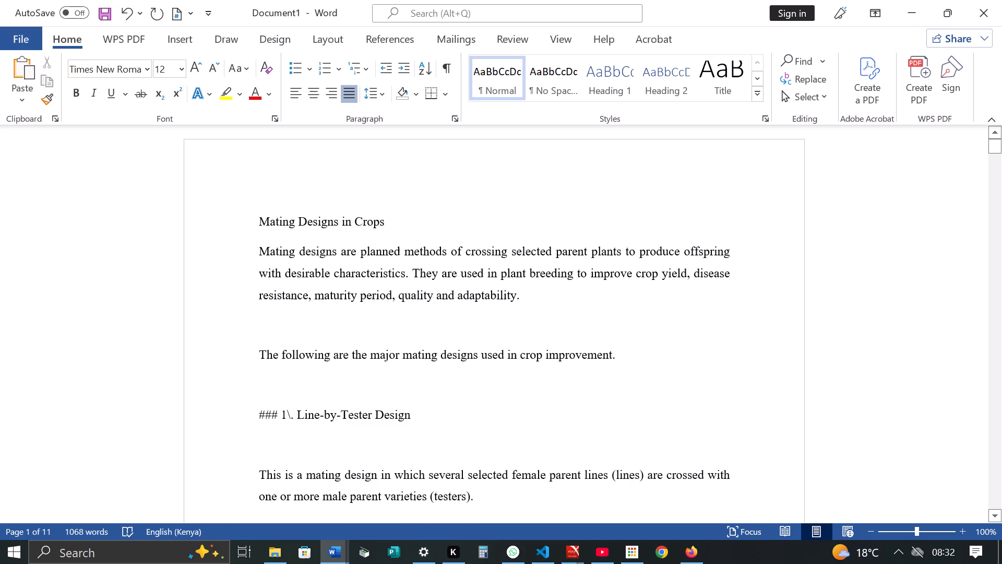
Make the title "Mating Designs in Crops" bold.
left_click_drag(257, 218, 379, 226)
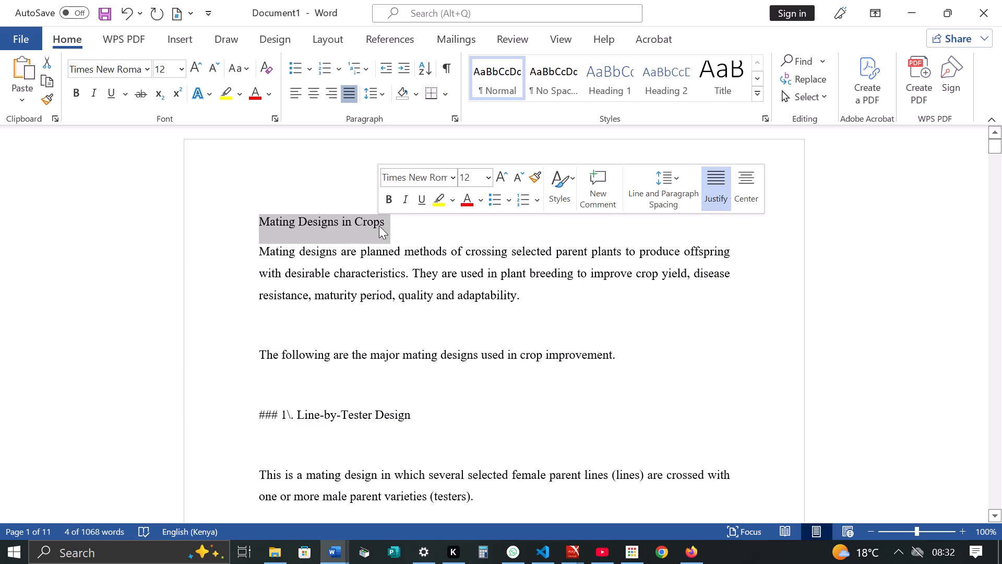
left_click(381, 196)
left_click(575, 316)
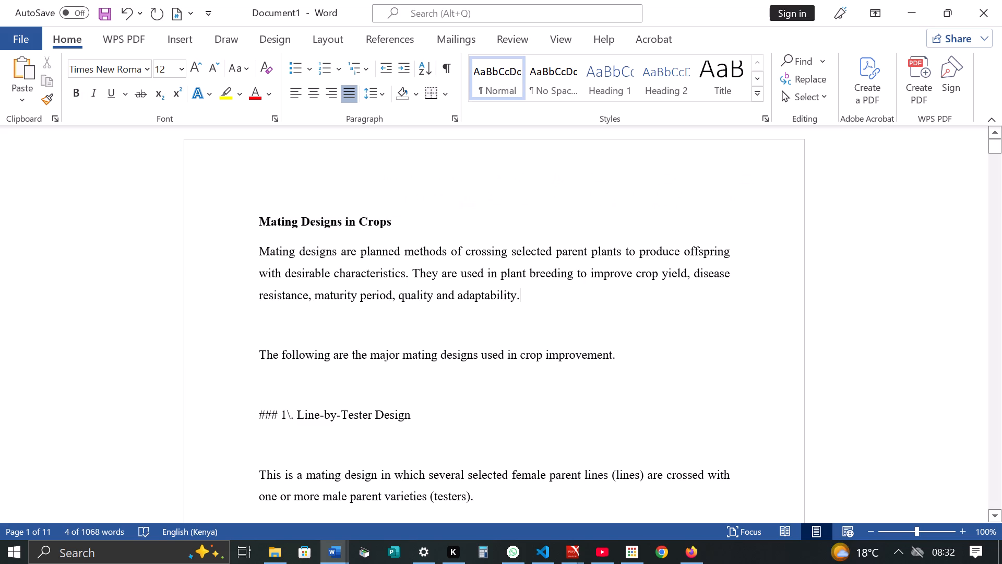
Remove the blank line above the sentence "The following are the major mating designs used in crop improvement" and make the sentence bold.
left_click(283, 332)
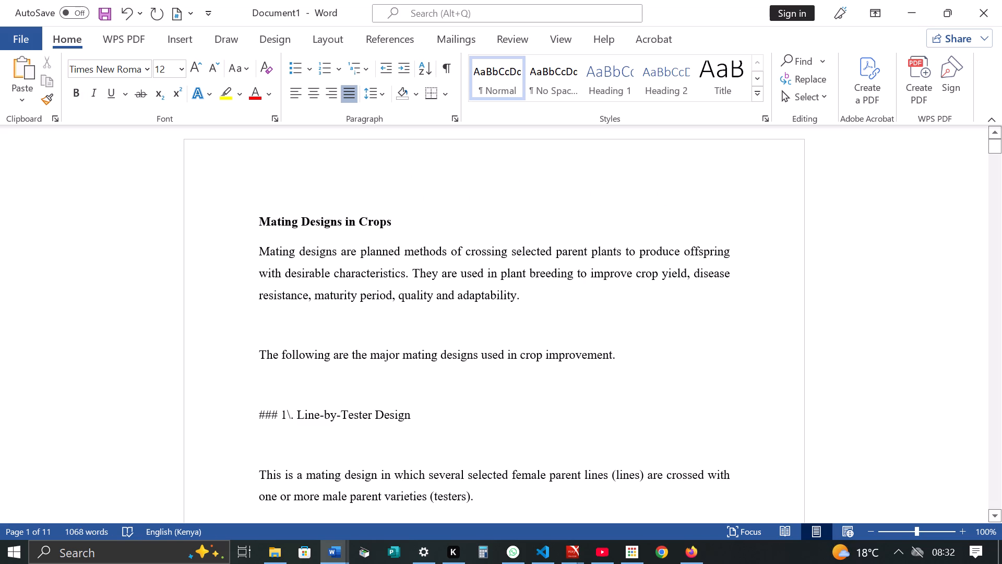
key("BackSpace")
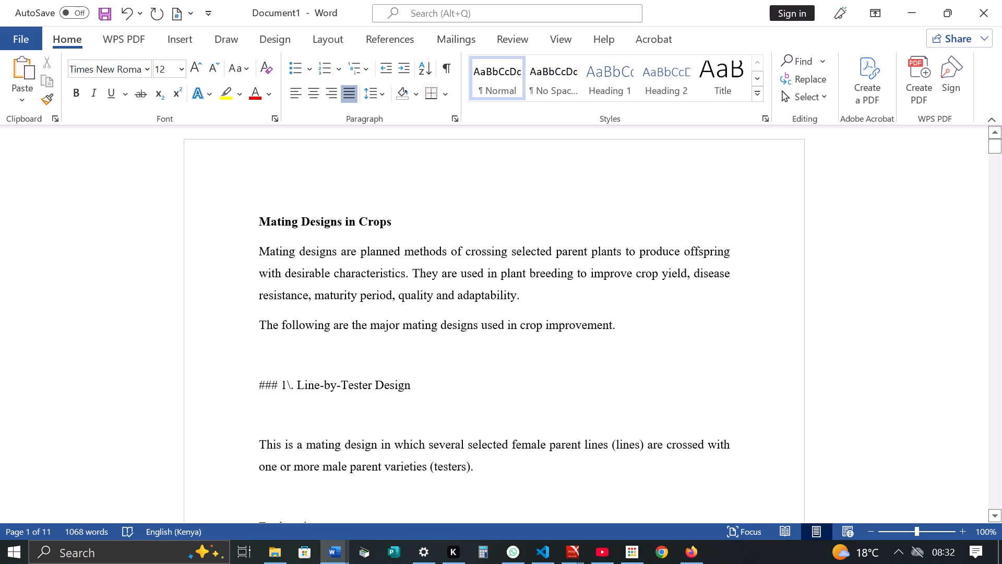
left_click_drag(255, 325, 569, 338)
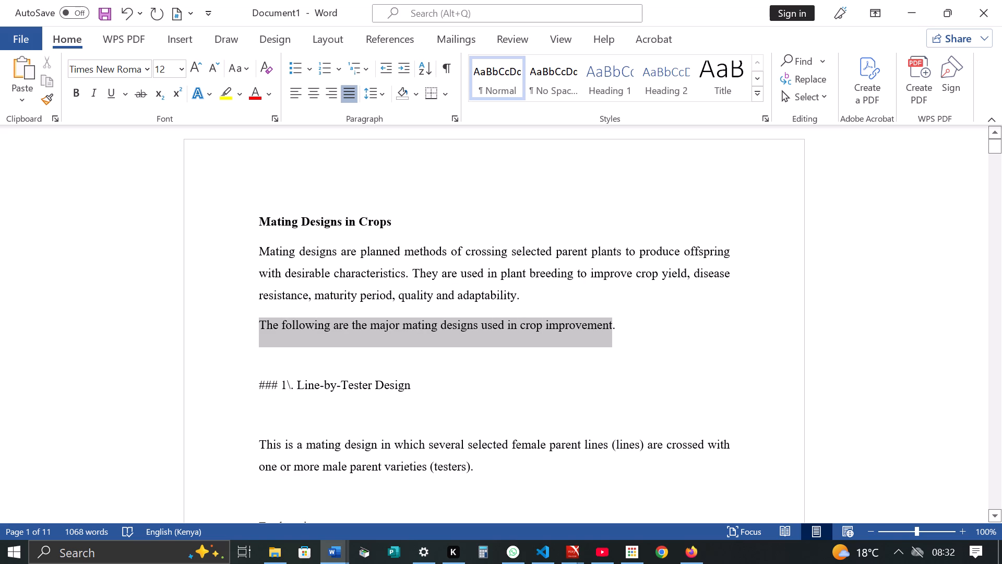
left_click_drag(569, 338, 575, 332)
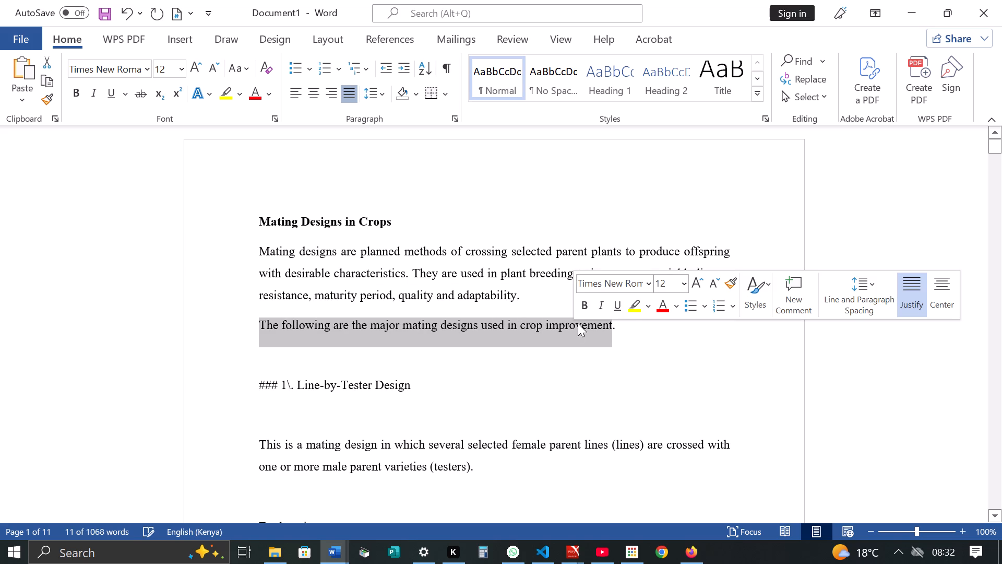
left_click(587, 306)
left_click(485, 390)
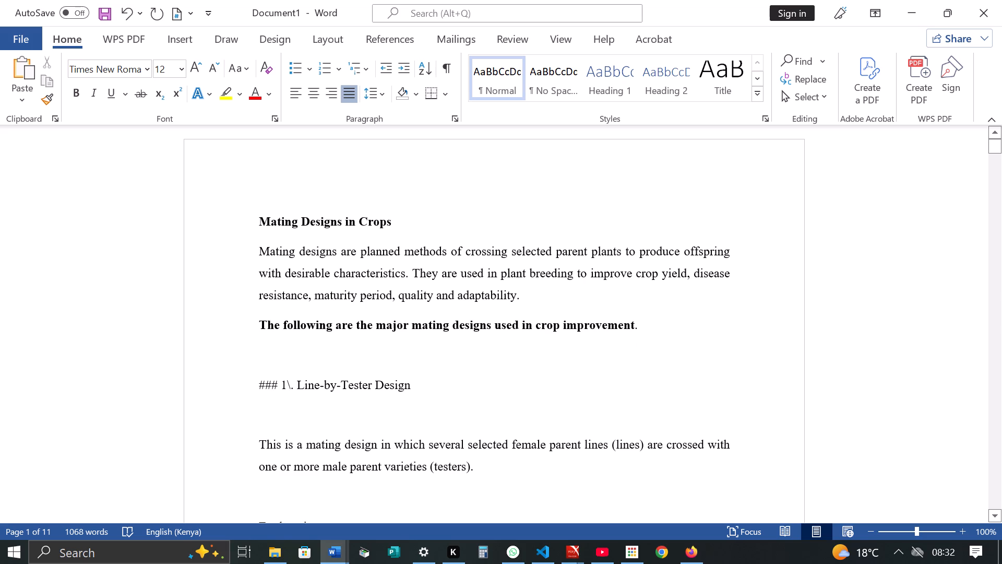
Strip the backslash and "###" marks from the "1. Line-by-Tester Design" heading and remove the blank lines above and below it.
left_click(282, 381)
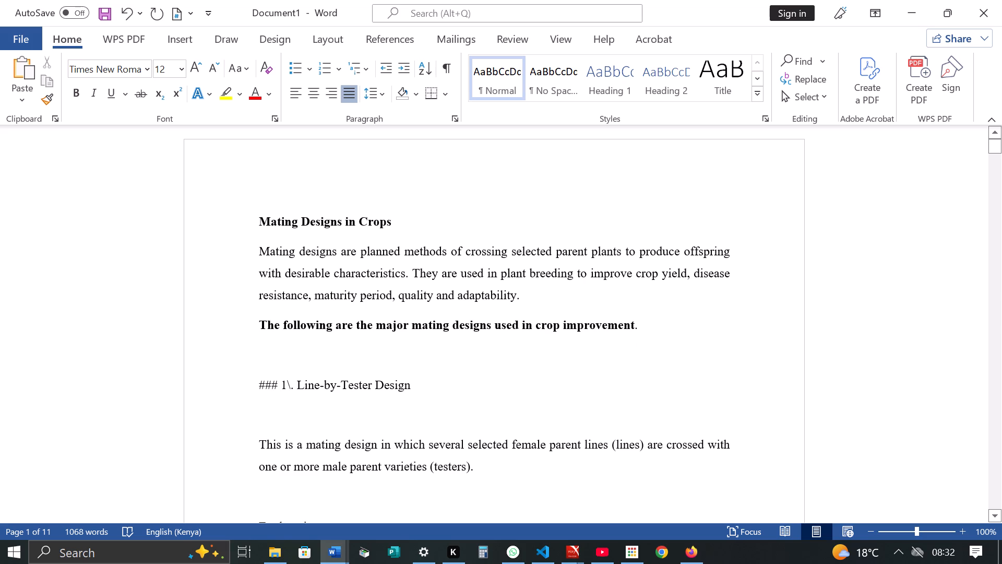
left_click(289, 383)
key("BackSpace")
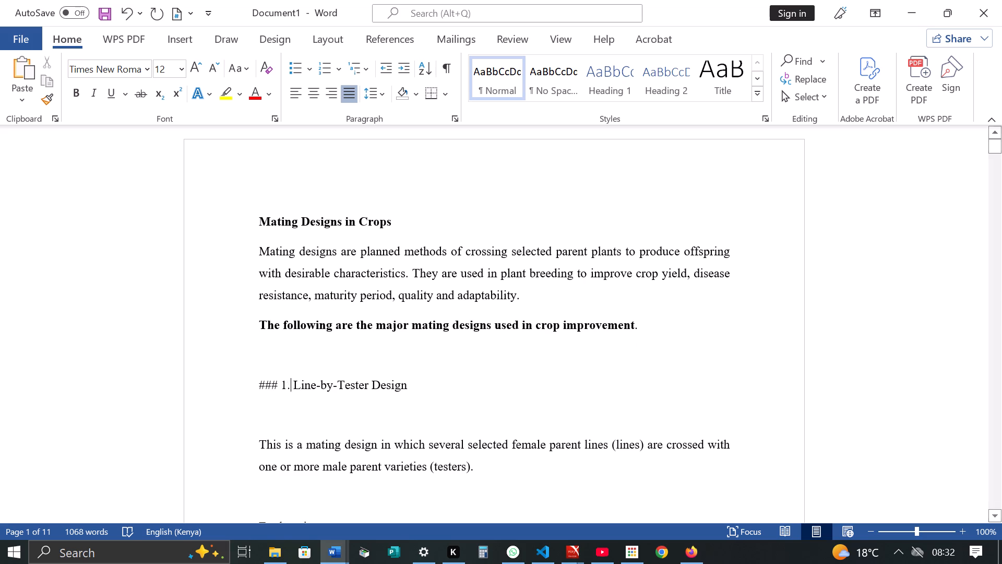
left_click(276, 384)
key("BackSpace")
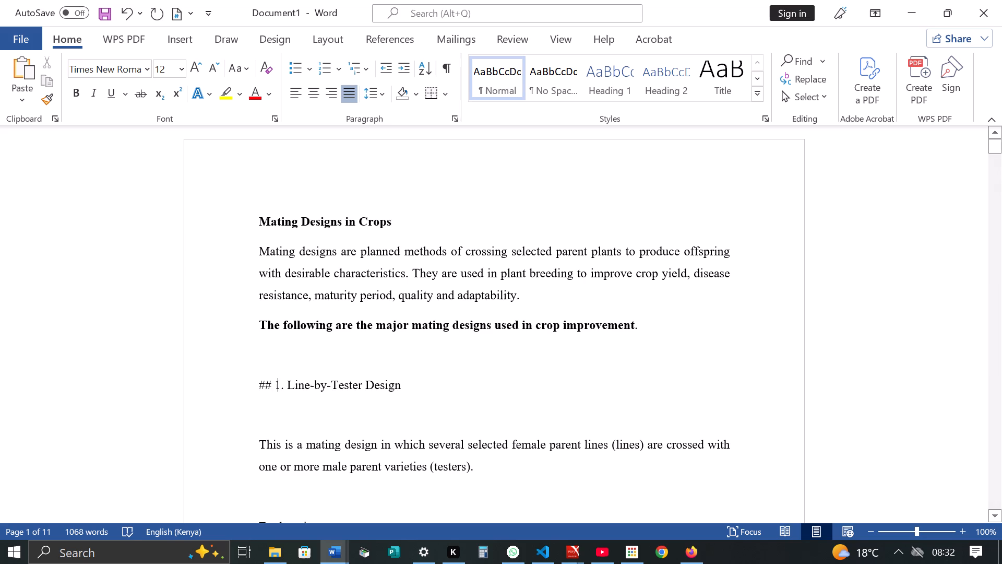
key("BackSpace")
key("BackSpace")
key("BackSpace")
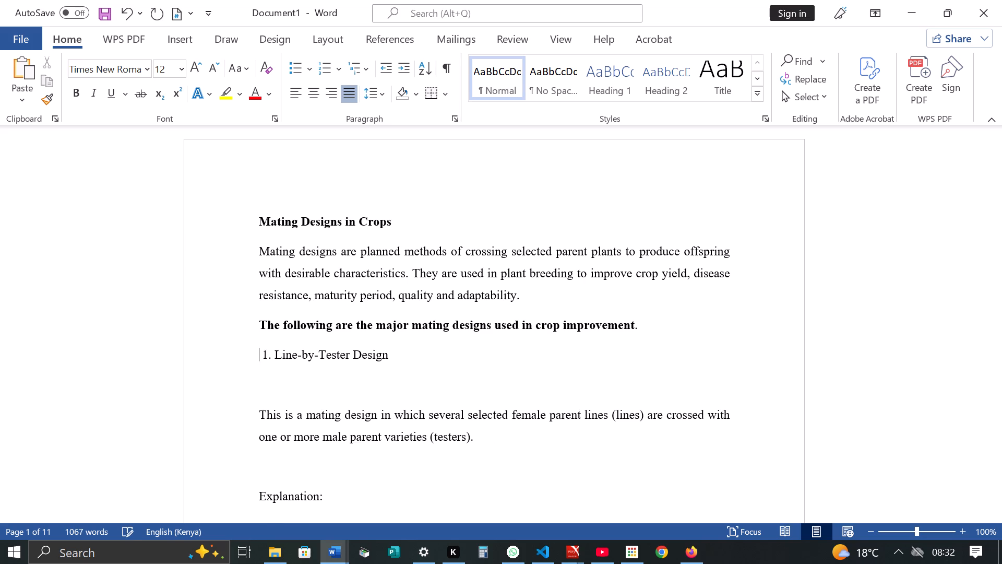
left_click(275, 393)
key("BackSpace")
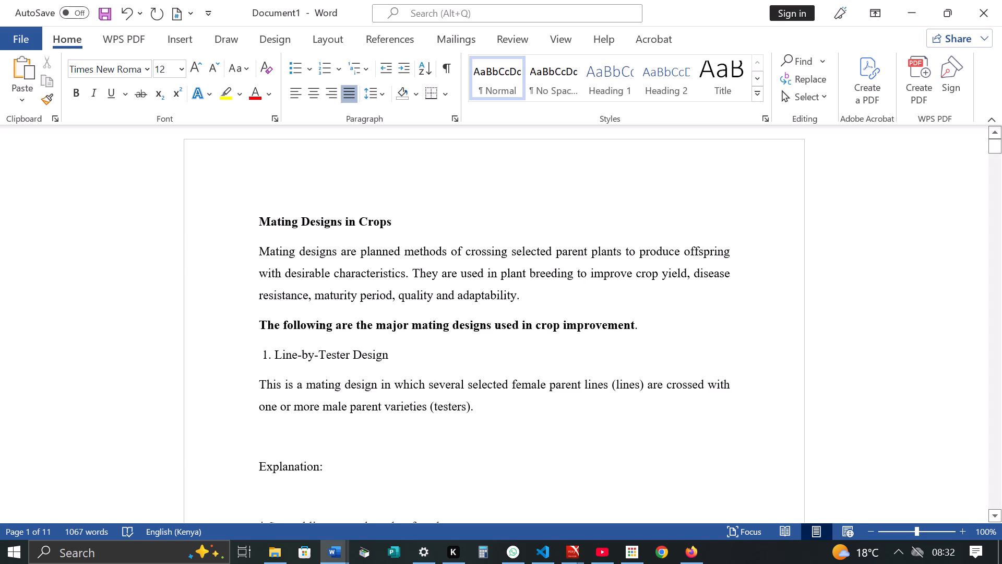
Remove the blank line above the "Explanation:" heading in the Line-by-Tester Design section.
left_click(267, 446)
key("BackSpace")
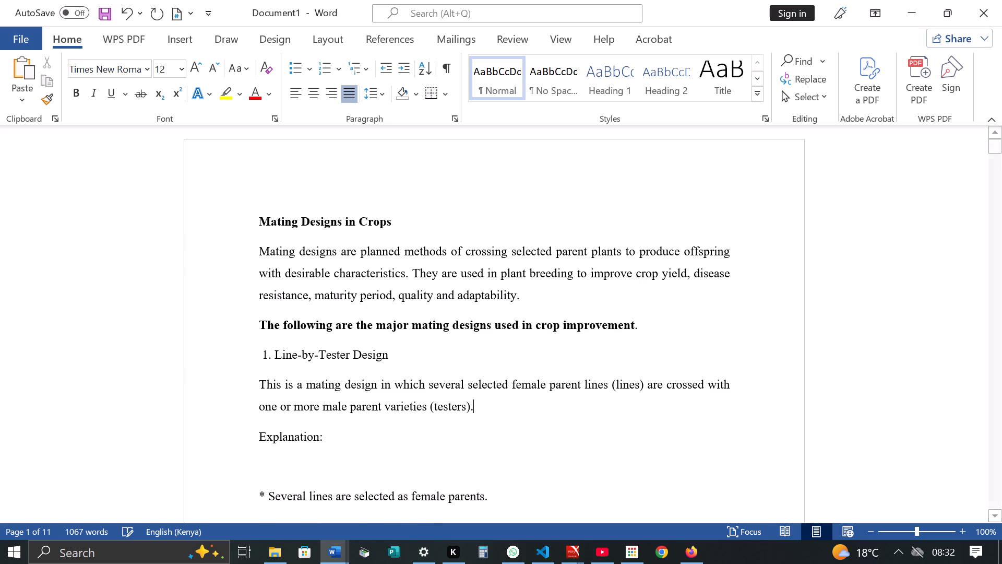
Make the heading text "Line-by-Tester Design" bold.
left_click_drag(274, 352, 357, 361)
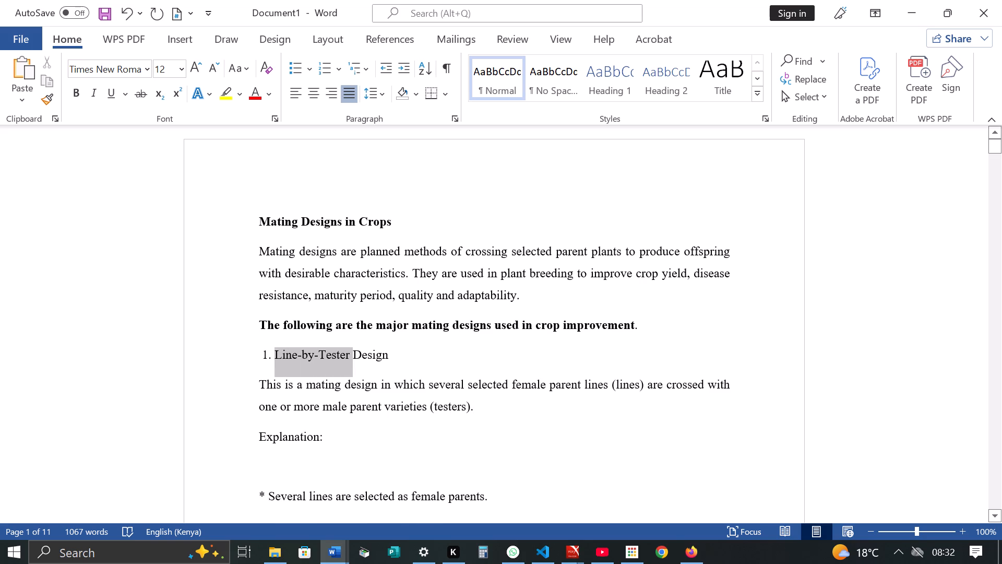
left_click_drag(357, 361, 376, 362)
left_click(390, 334)
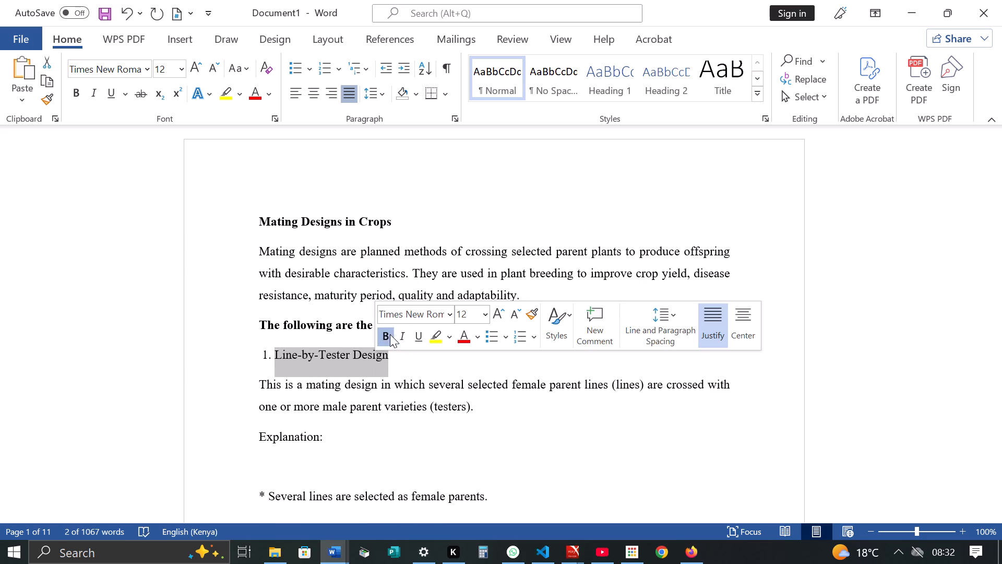
left_click(497, 438)
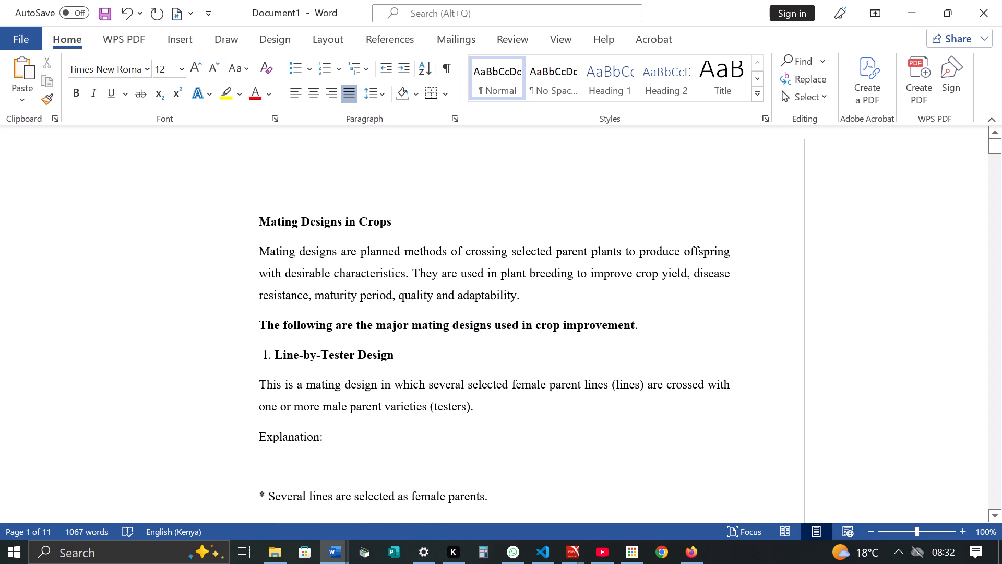
Remove the blank line below the "Explanation:" heading and make the heading bold.
left_click(268, 474)
key("BackSpace")
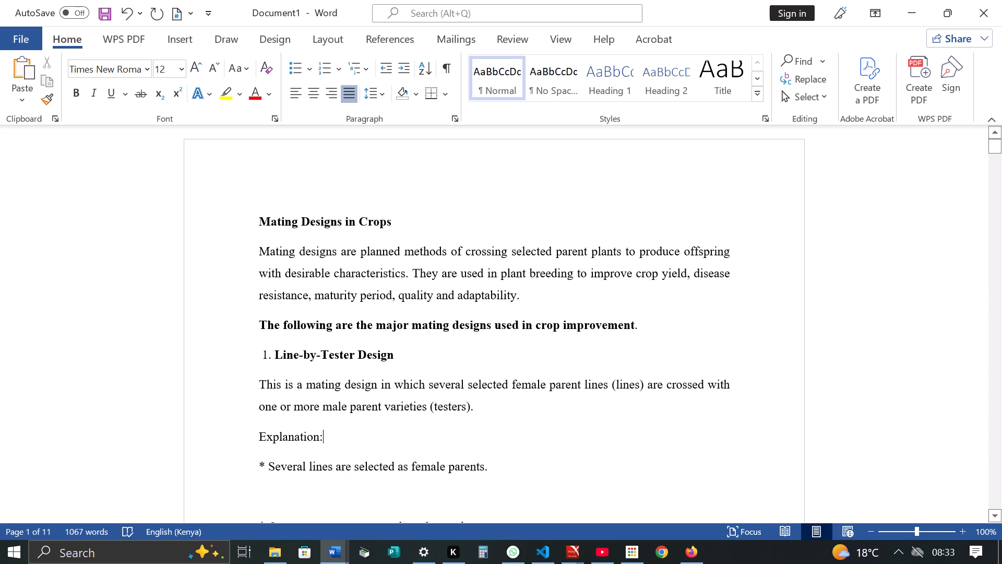
left_click(264, 421)
left_click_drag(252, 436, 300, 436)
left_click_drag(300, 436, 323, 438)
left_click(326, 415)
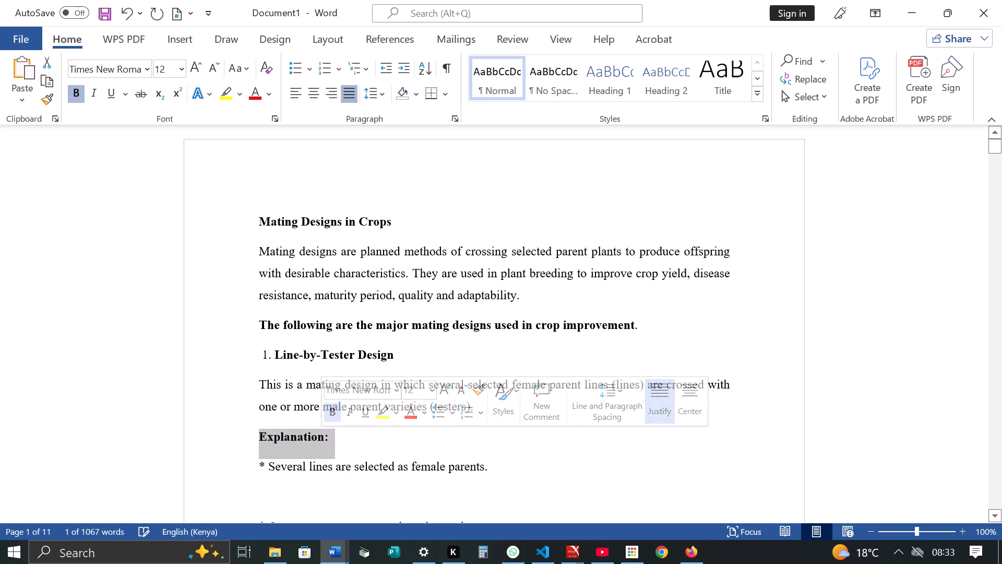
left_click(595, 488)
Remove the blank lines between the four Explanation points and the one above the "Importance:" heading.
scroll(592, 426, "down", 2)
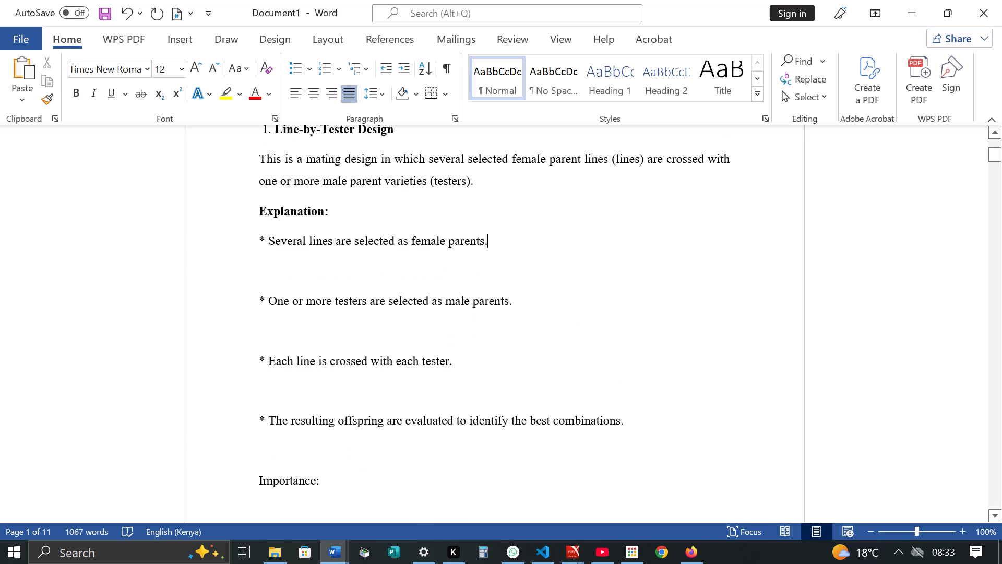
left_click(278, 279)
key("BackSpace")
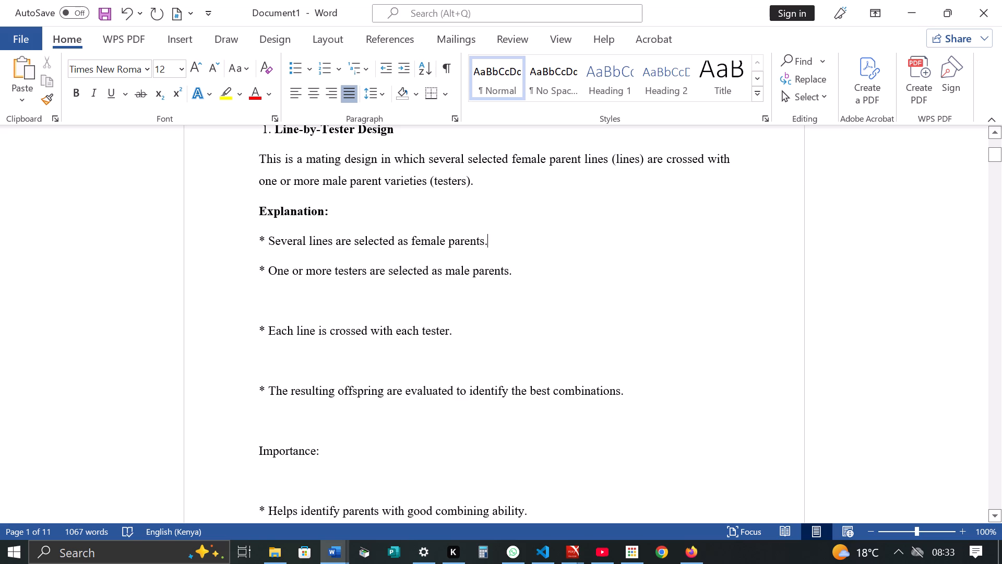
left_click(268, 314)
key("BackSpace")
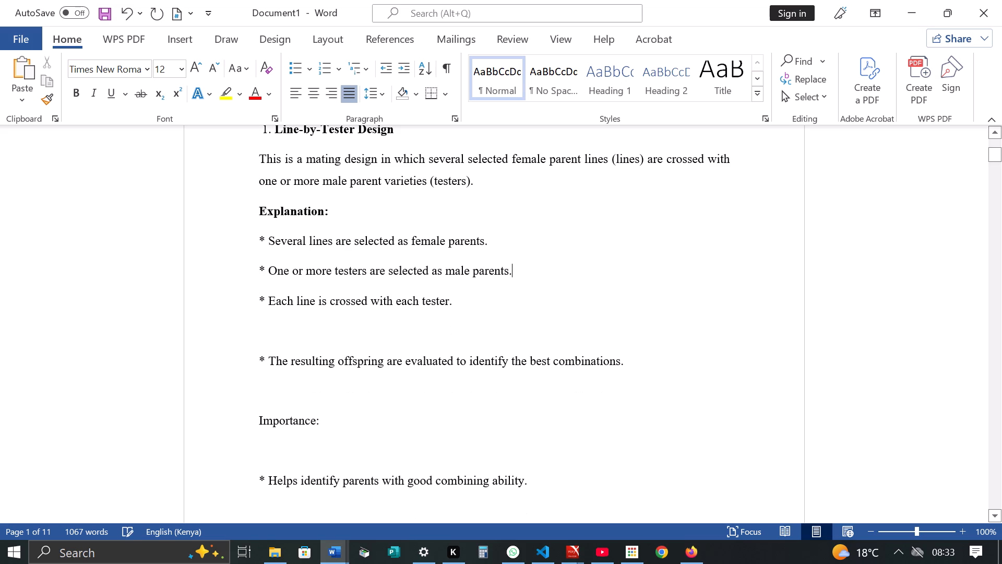
left_click(283, 336)
key("BackSpace")
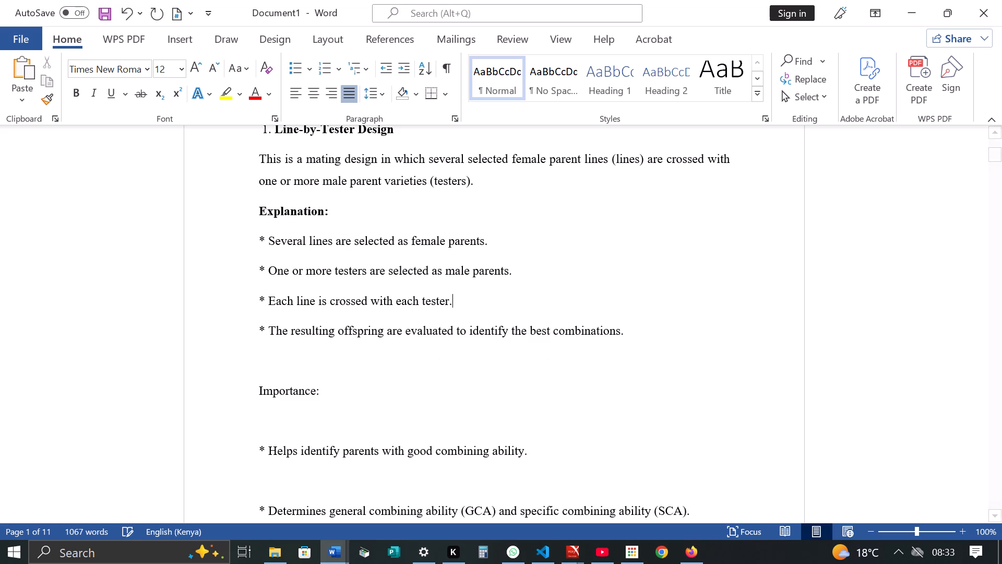
left_click(277, 364)
key("BackSpace")
Make the "Importance:" heading of the Line-by-Tester section bold.
left_click_drag(279, 368, 284, 381)
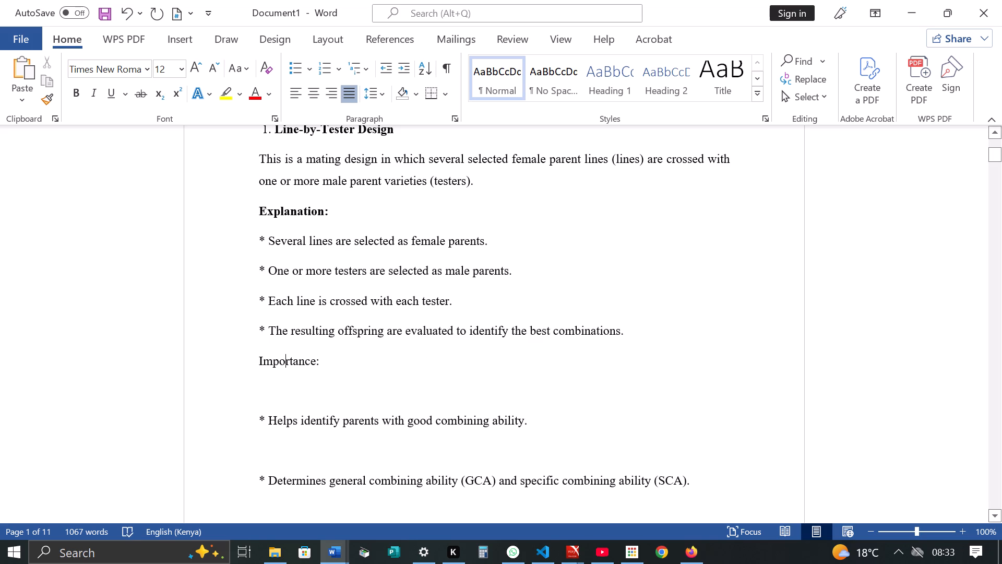
left_click_drag(260, 365, 331, 374)
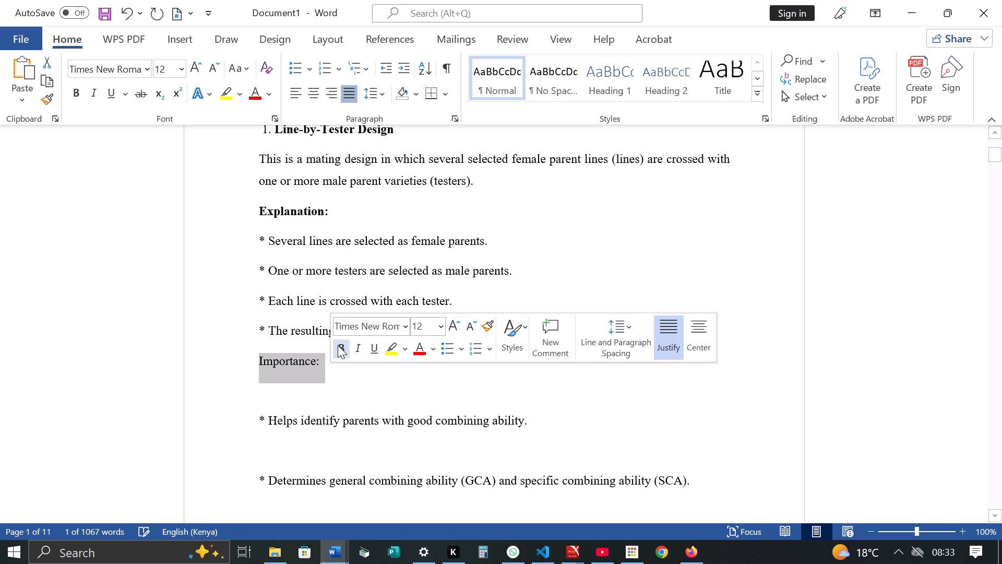
left_click(338, 344)
left_click(417, 386)
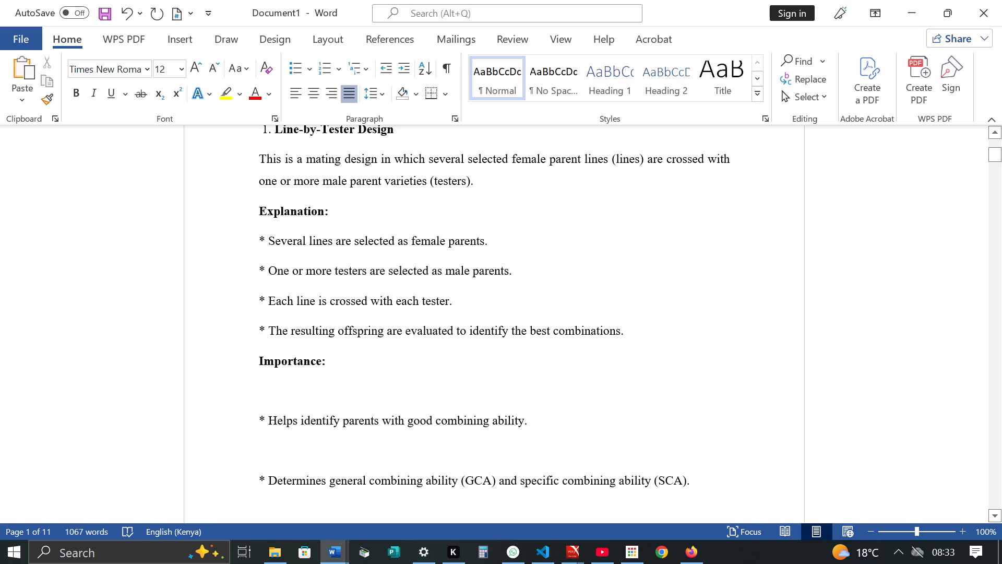
Delete the leading asterisks from the four points under "Explanation:", from the last point up to the first.
left_click(266, 324)
key("BackSpace")
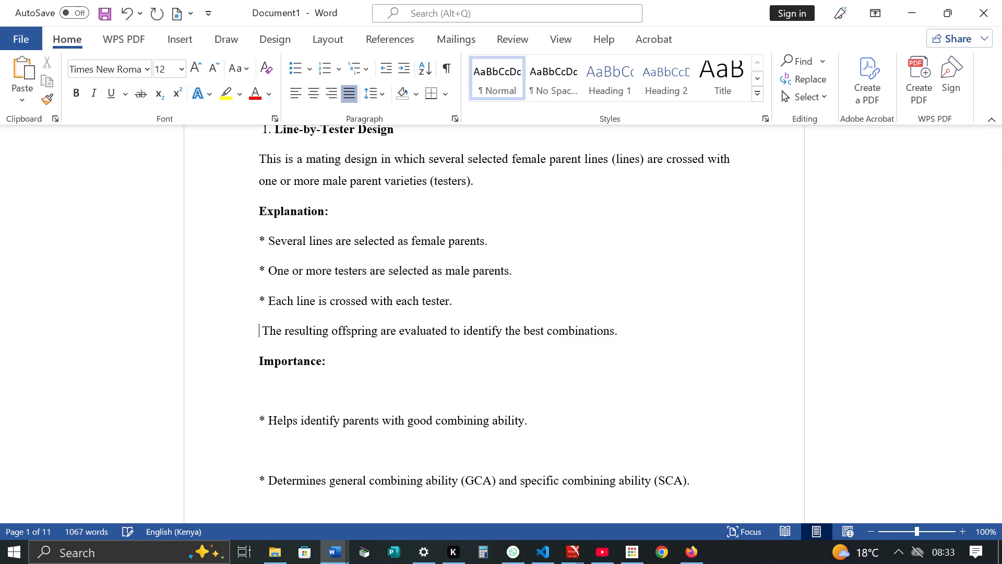
left_click(264, 300)
key("BackSpace")
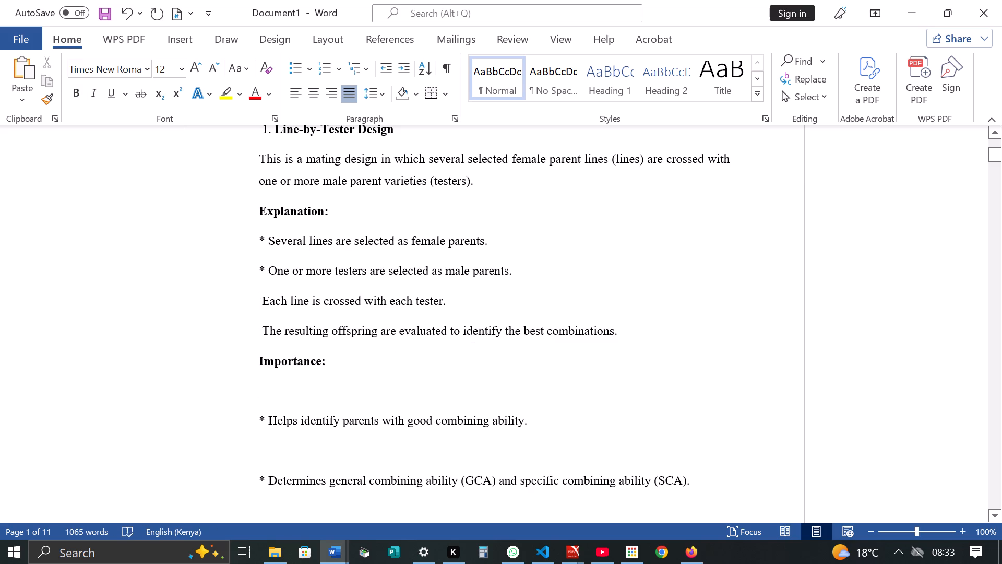
left_click(268, 273)
key("BackSpace")
key("BackSpace")
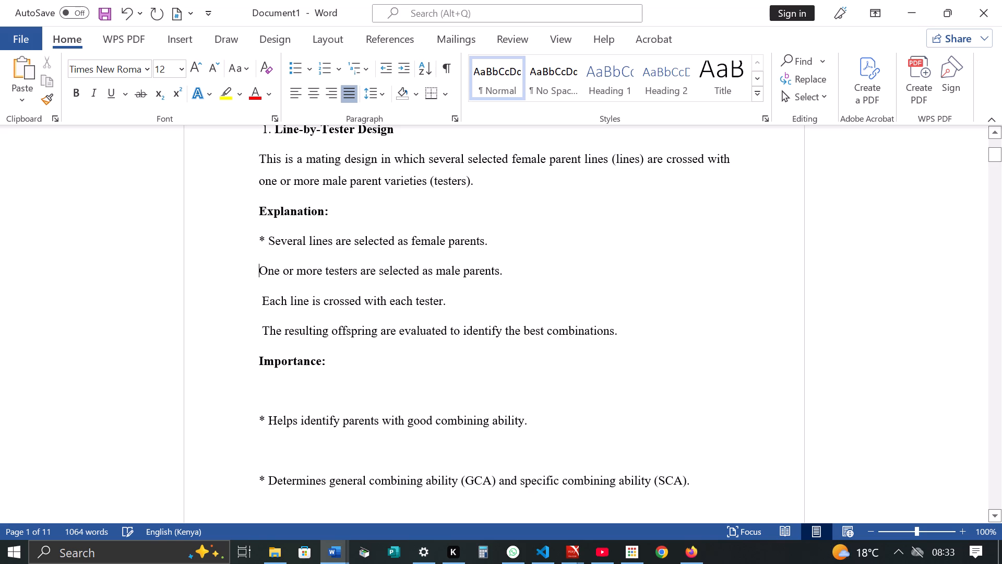
left_click(267, 240)
key("BackSpace")
key("BackSpace")
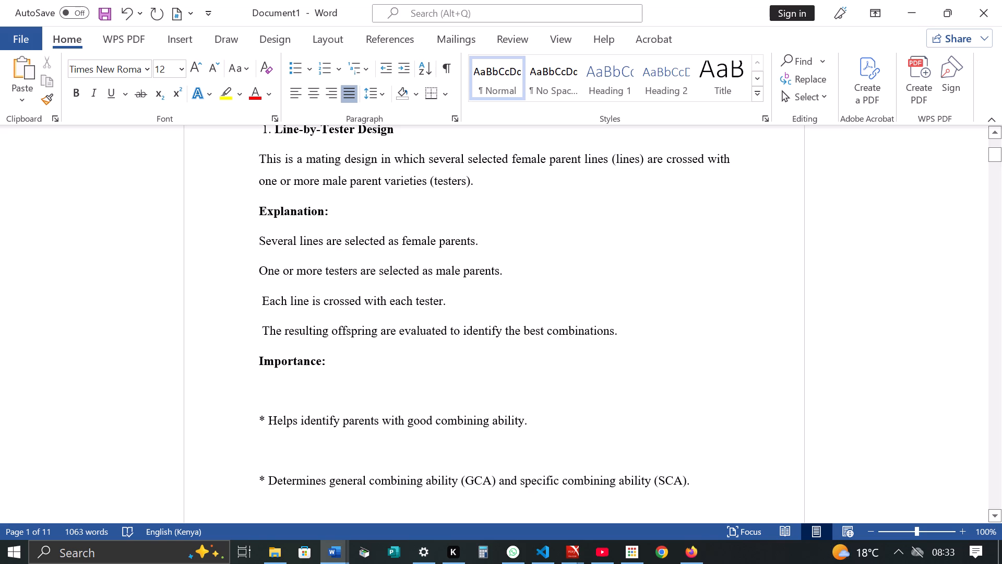
Remove the asterisks and blank lines before the first two Importance points, keeping each point on its own line.
scroll(326, 304, "down", 1)
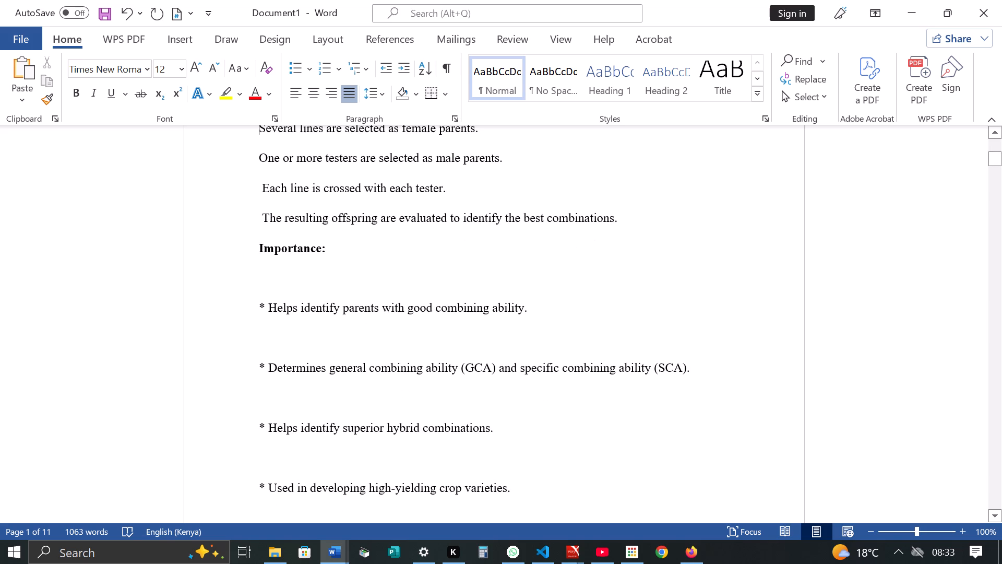
left_click(269, 310)
key("BackSpace")
key("BackSpace")
key("BackSpace")
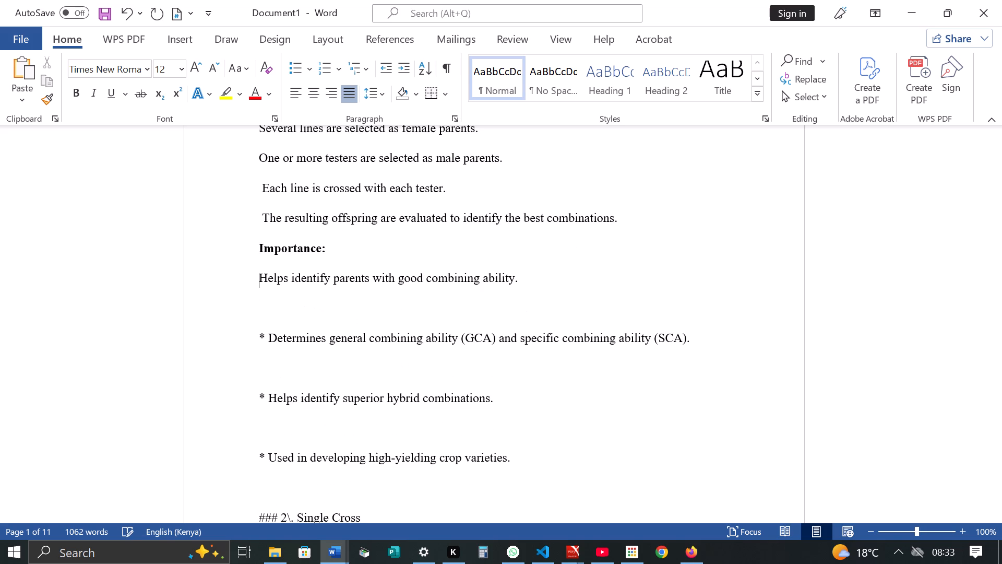
left_click(271, 315)
key("BackSpace")
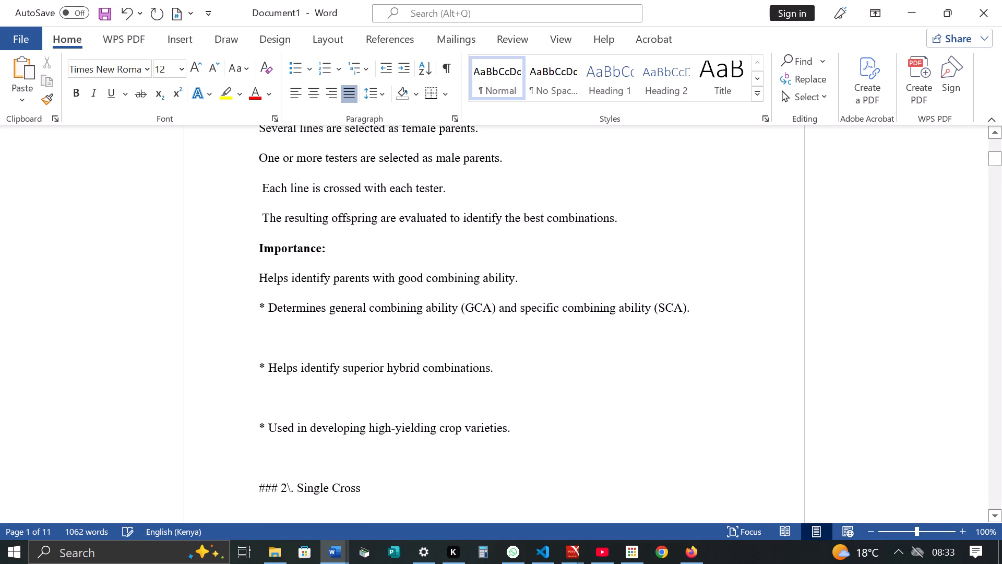
left_click(267, 307)
key("BackSpace")
key("BackSpace")
key("BackSpace")
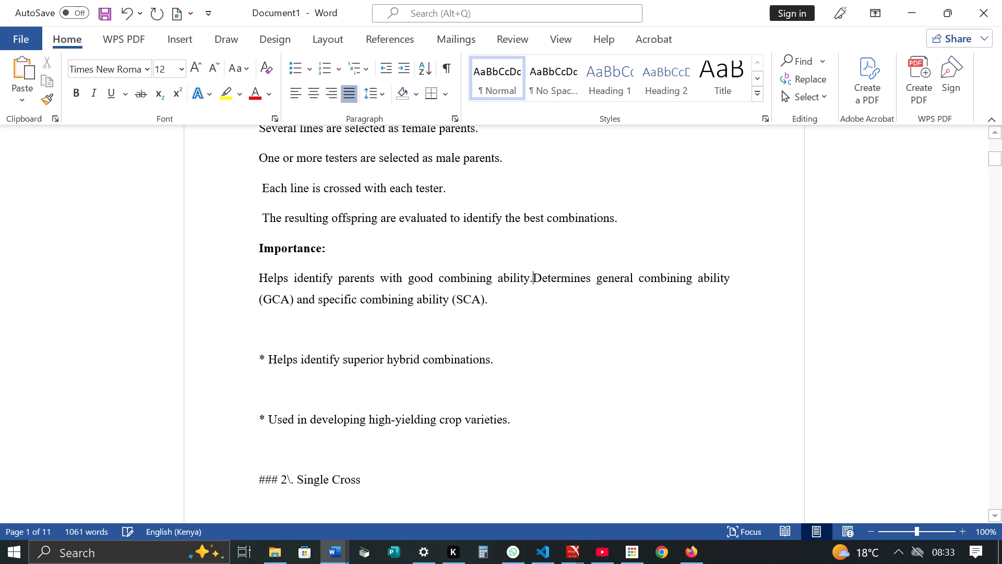
key("Return")
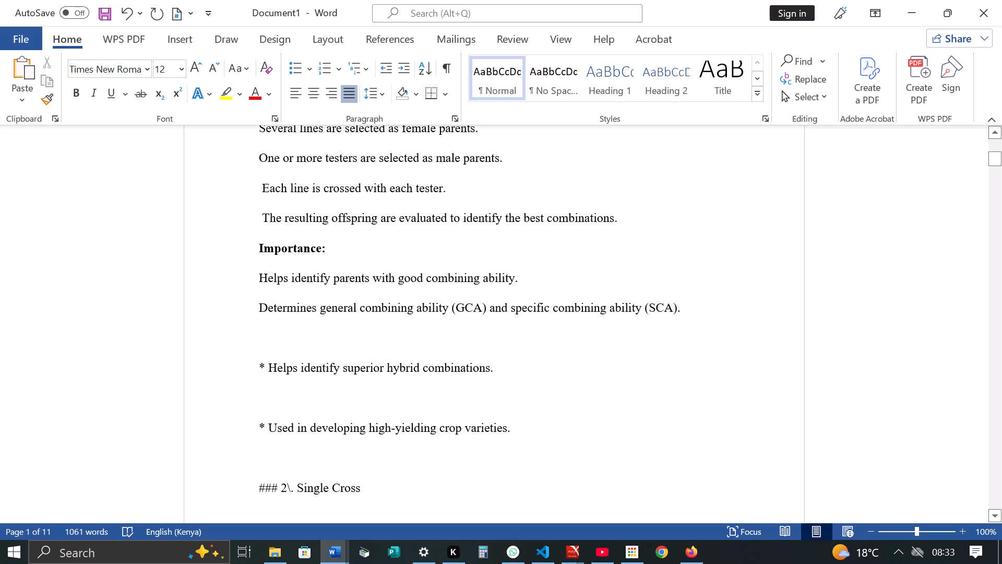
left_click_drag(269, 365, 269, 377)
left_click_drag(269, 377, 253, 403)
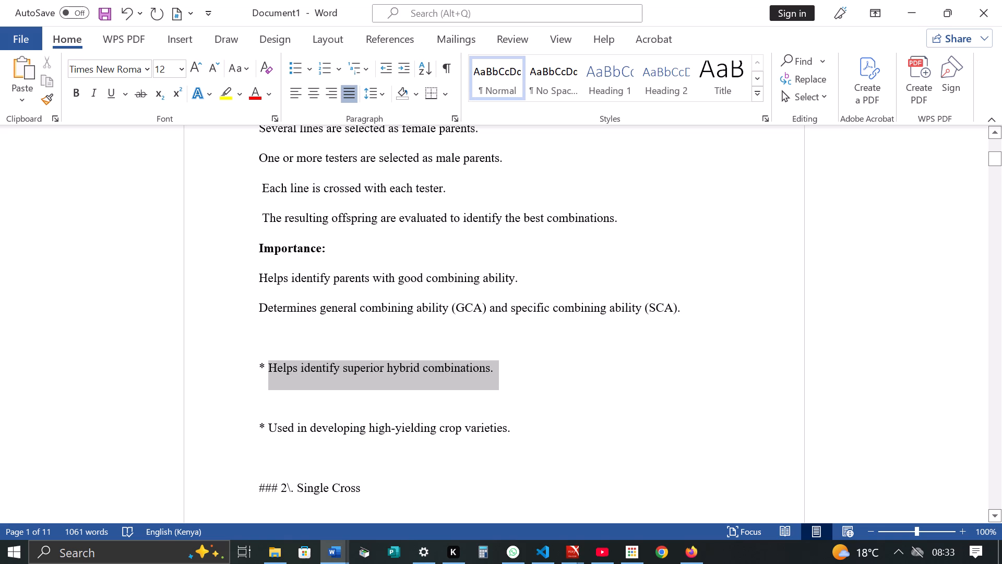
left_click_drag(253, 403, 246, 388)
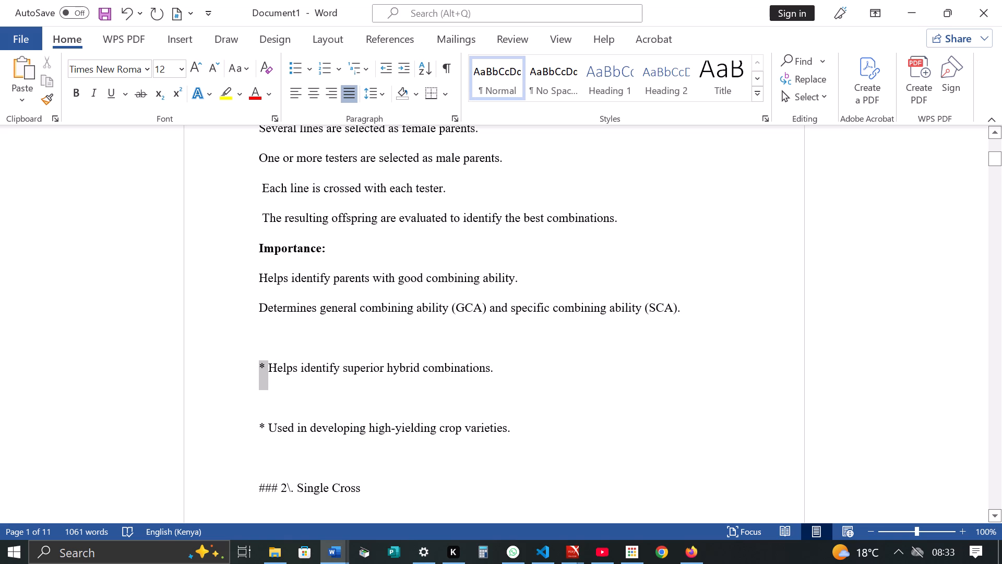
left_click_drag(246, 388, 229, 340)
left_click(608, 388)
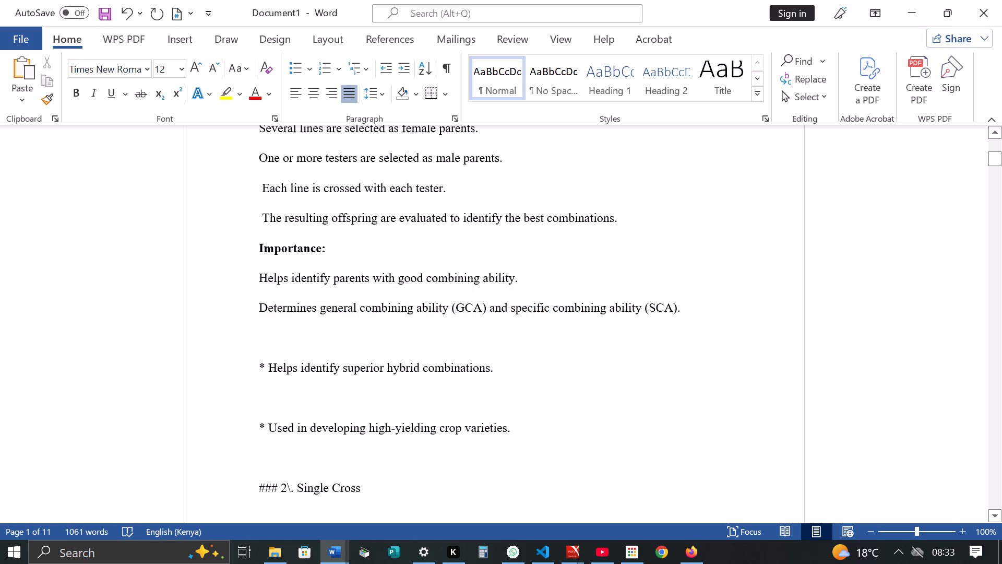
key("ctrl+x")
Replace every asterisk in the document with nothing using Find and Replace.
key("ctrl+h")
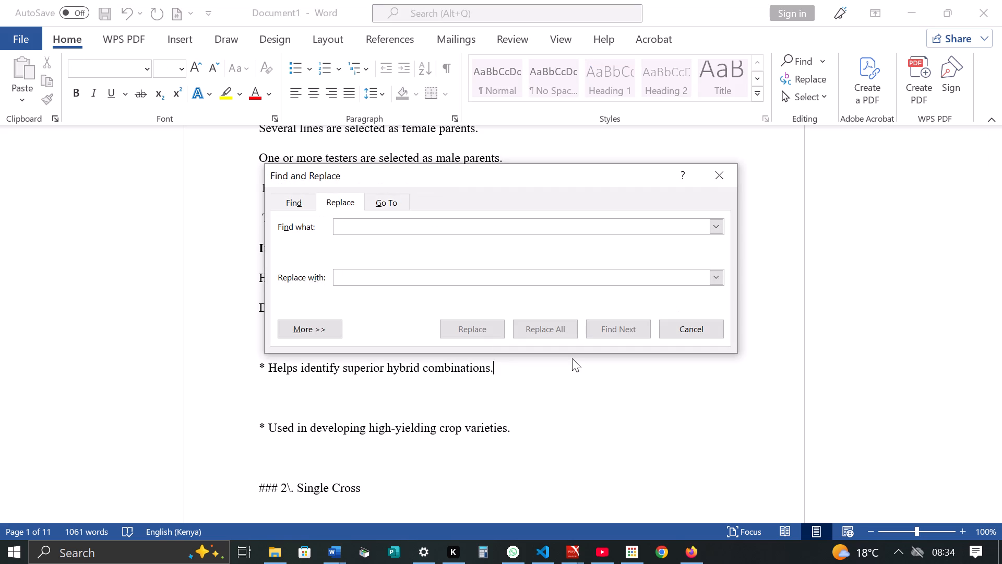
key("8")
key("BackSpace")
key("shift+asterisk")
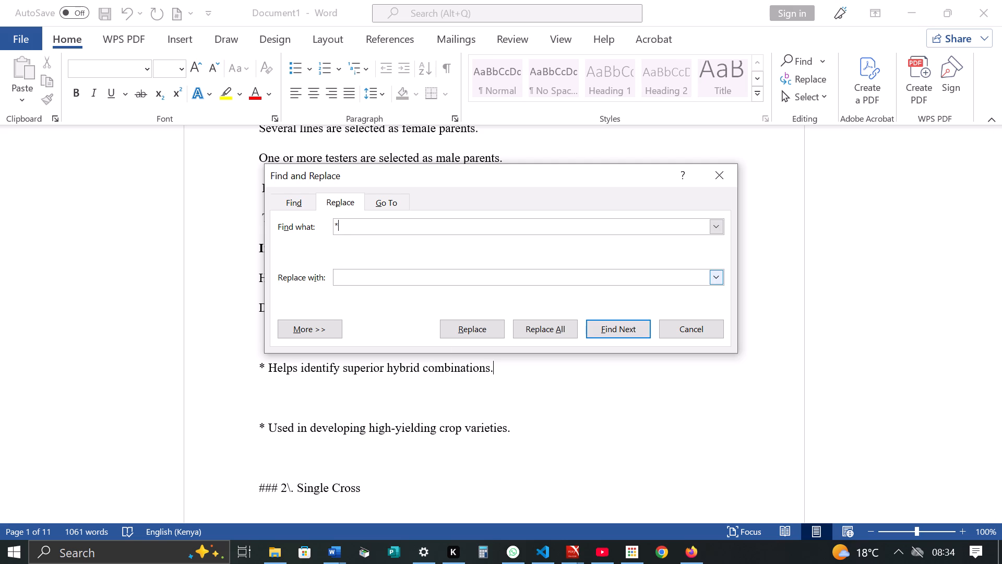
left_click(546, 333)
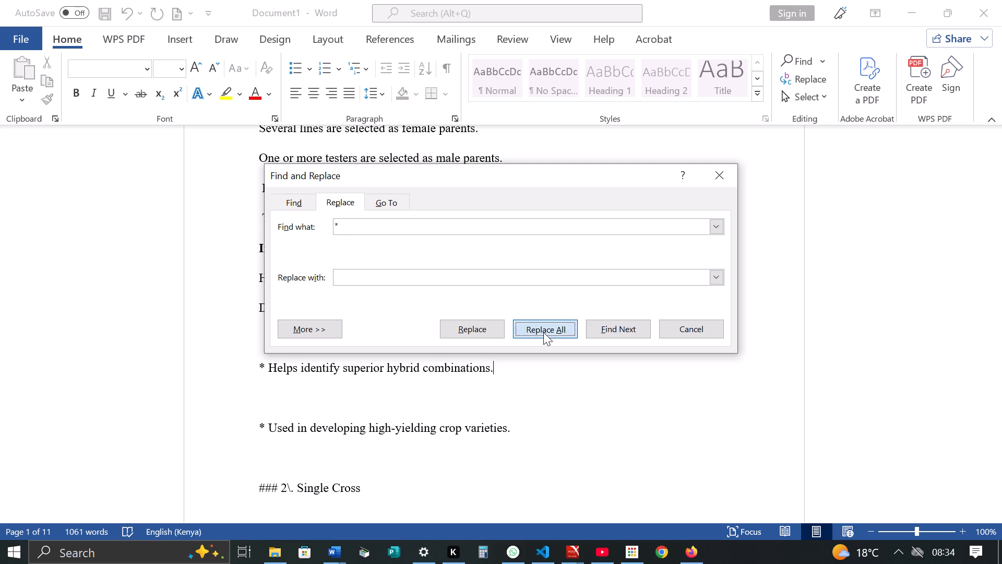
left_click(523, 316)
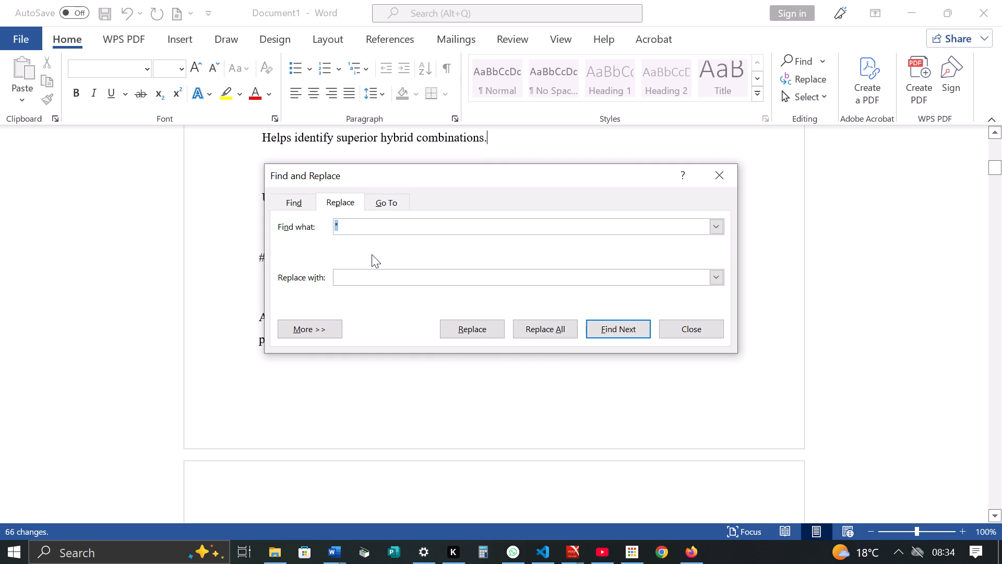
Replace every # in the document with nothing and close Find and Replace.
key("BackSpace")
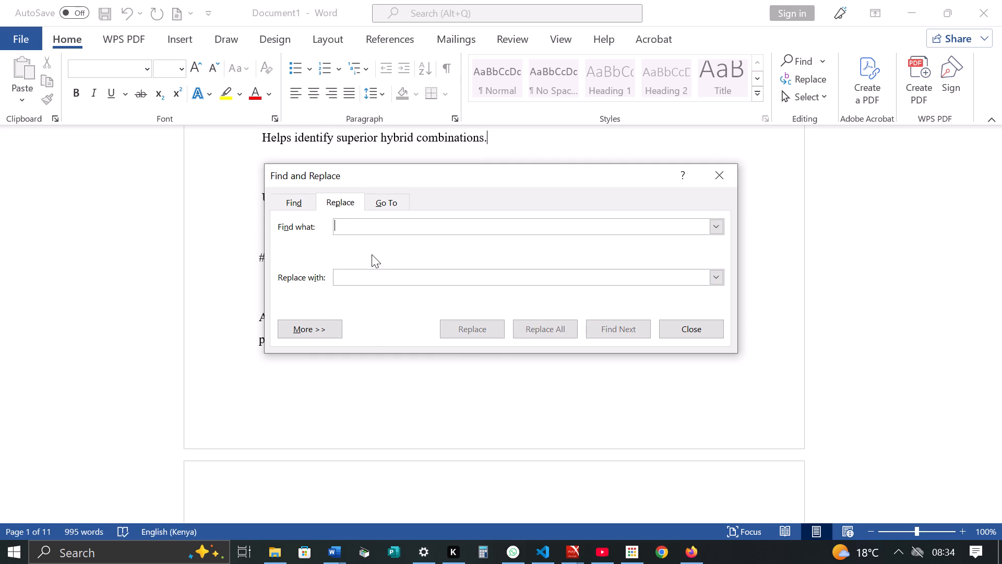
key("shift+numbersign")
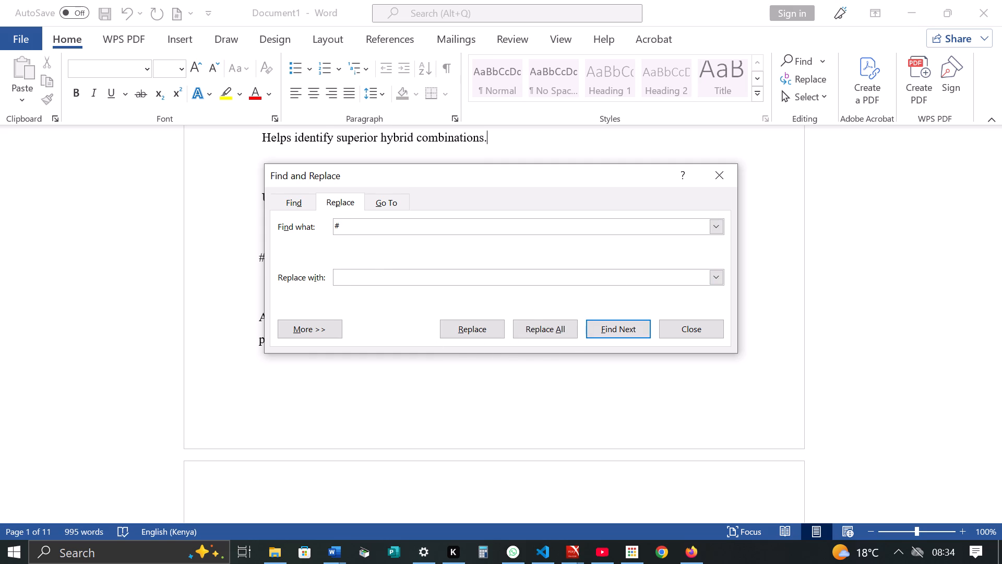
left_click(554, 331)
left_click(514, 319)
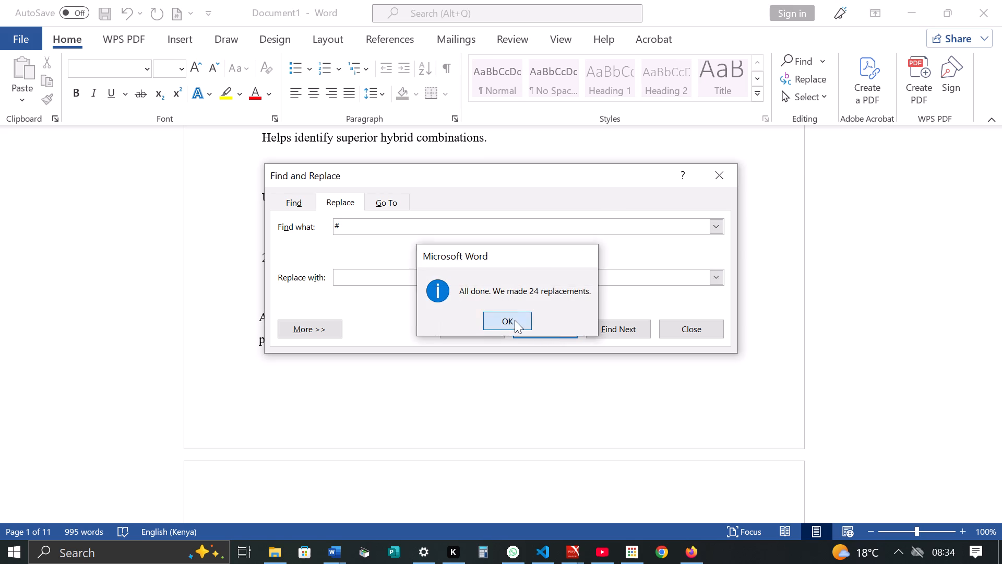
left_click(731, 180)
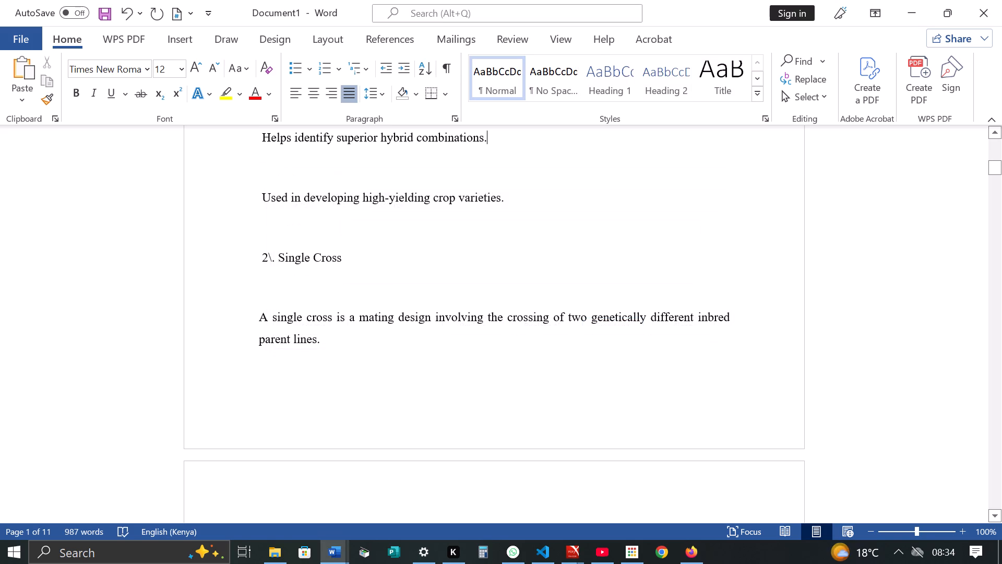
Remove the blank lines above the last two Importance points of the Line-by-Tester section.
scroll(684, 268, "down", 1)
scroll(684, 268, "up", 4)
scroll(684, 268, "down", 1)
left_click(276, 343)
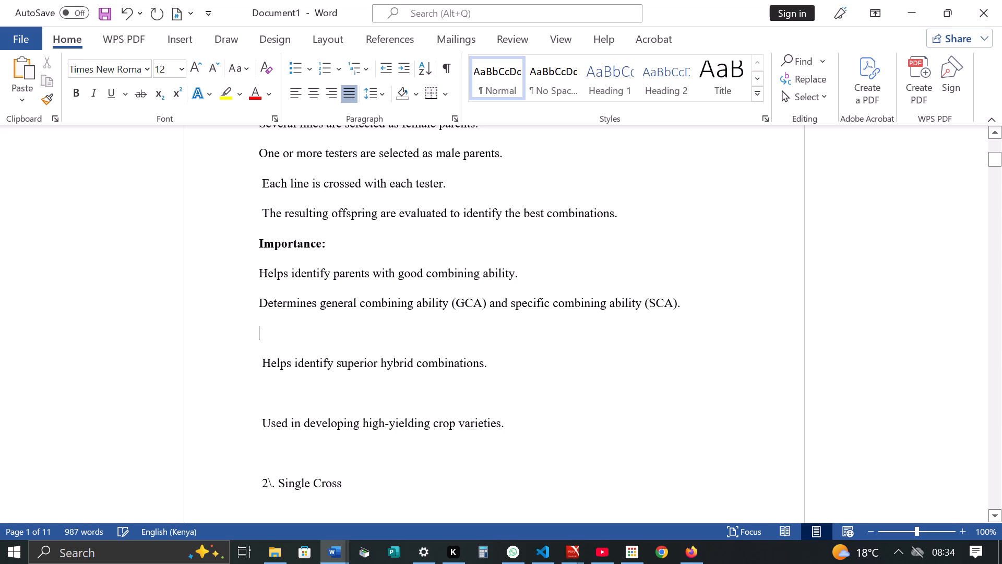
key("BackSpace")
left_click(282, 378)
key("BackSpace")
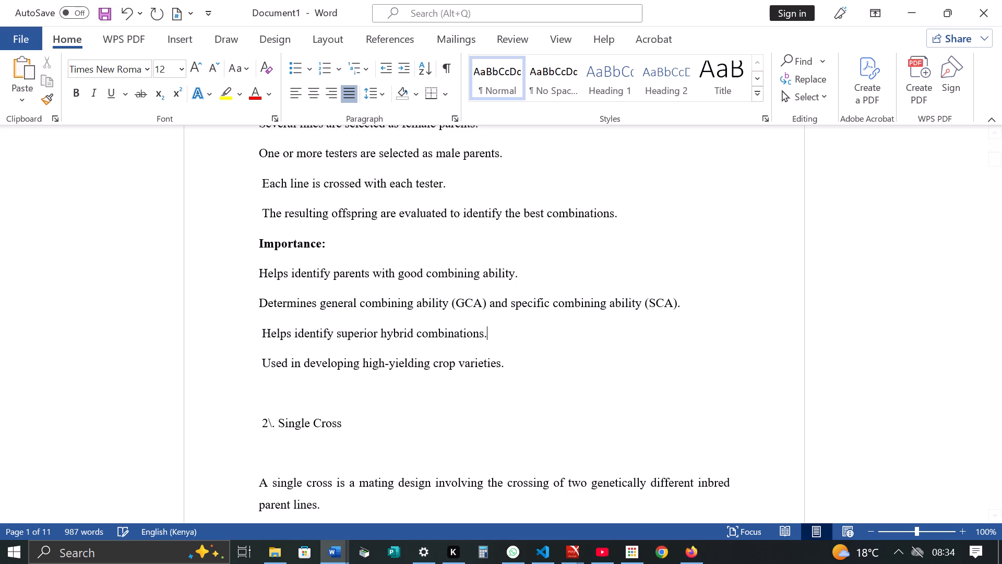
Delete the backslash in the "2\. Single Cross" heading and the blank line above that heading.
left_click(282, 394)
left_click(277, 418)
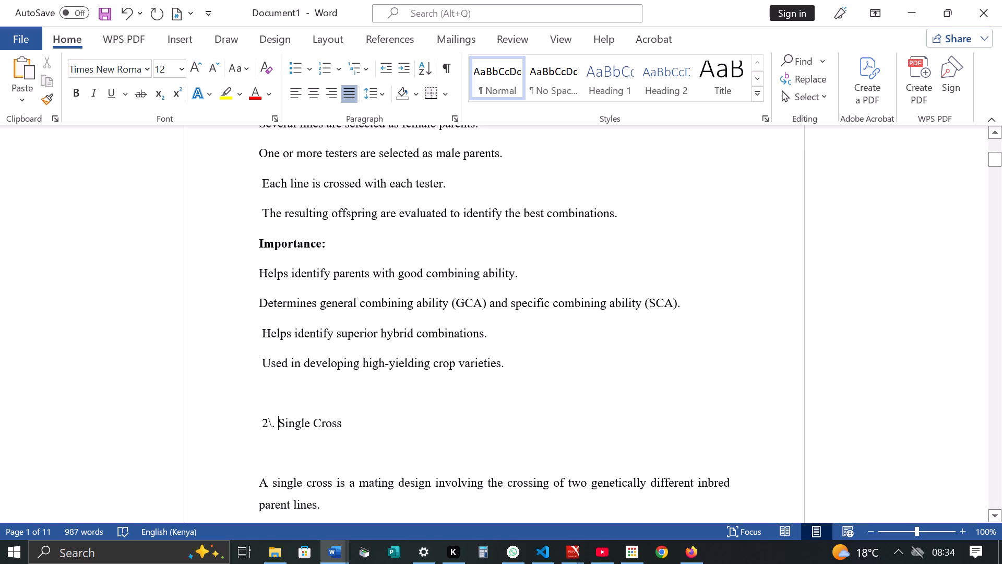
left_click(273, 423)
key("BackSpace")
left_click(268, 391)
key("BackSpace")
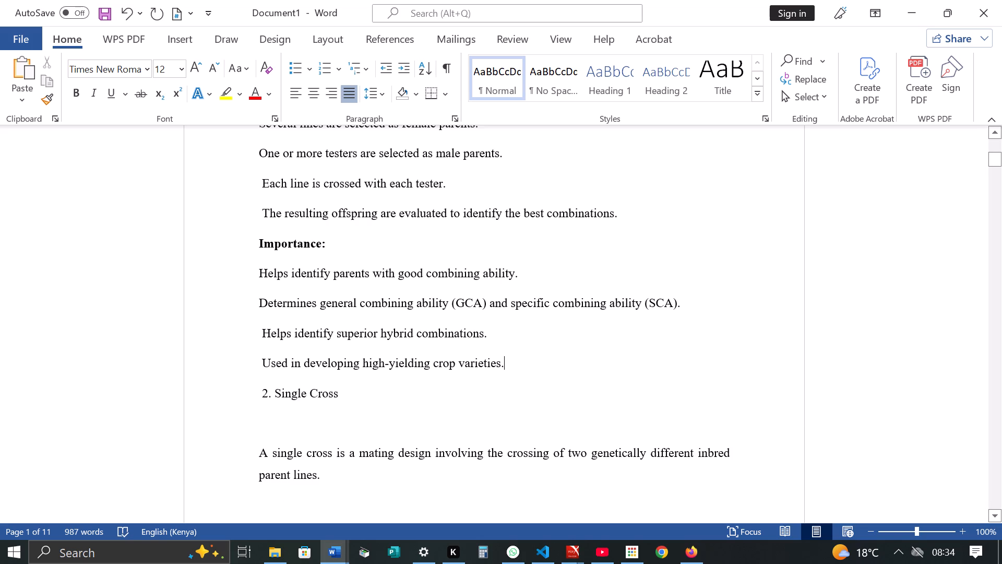
Make the words "Single Cross" in the second section's heading bold.
left_click_drag(273, 391, 334, 397)
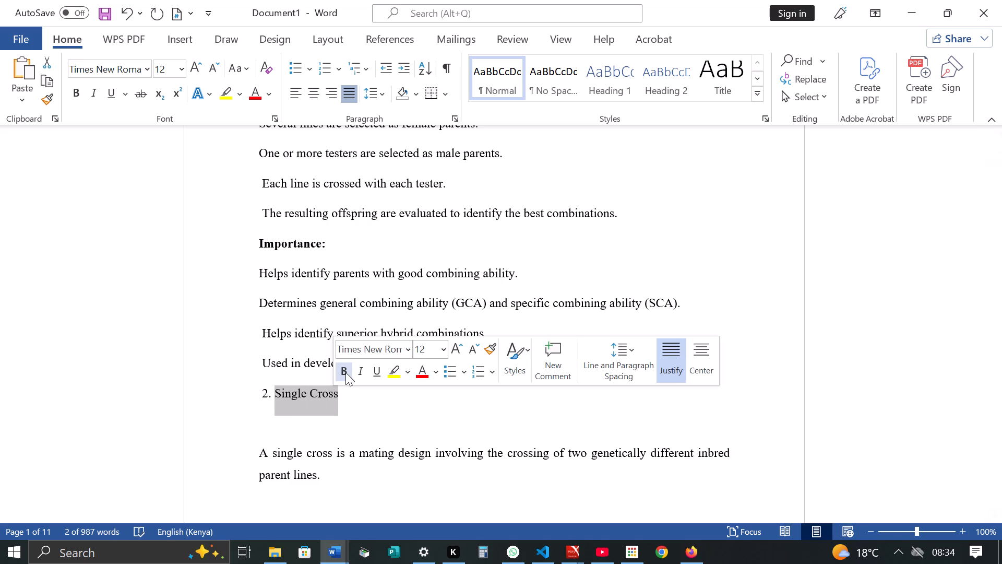
left_click(346, 372)
left_click(390, 418)
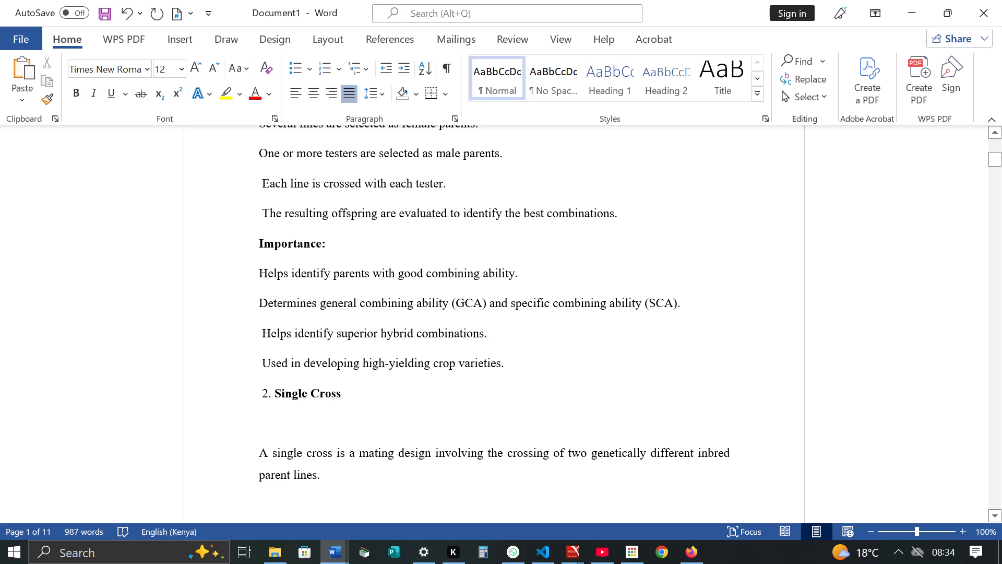
Remove the blank lines before and after the paragraph that defines a single cross.
left_click(272, 431)
key("BackSpace")
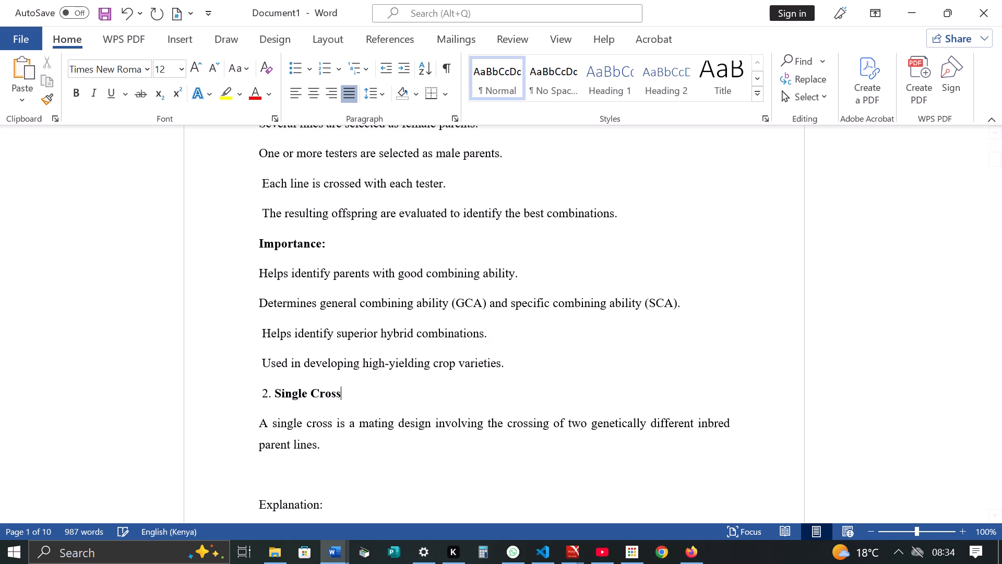
left_click(272, 489)
key("BackSpace")
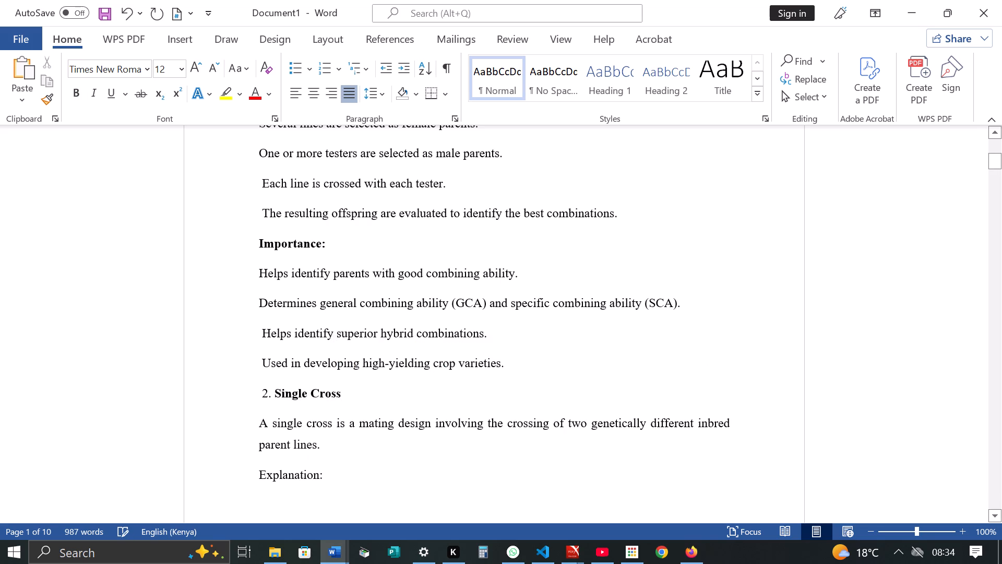
Make the "Explanation:" heading of the Single Cross section bold.
scroll(287, 442, "down", 2)
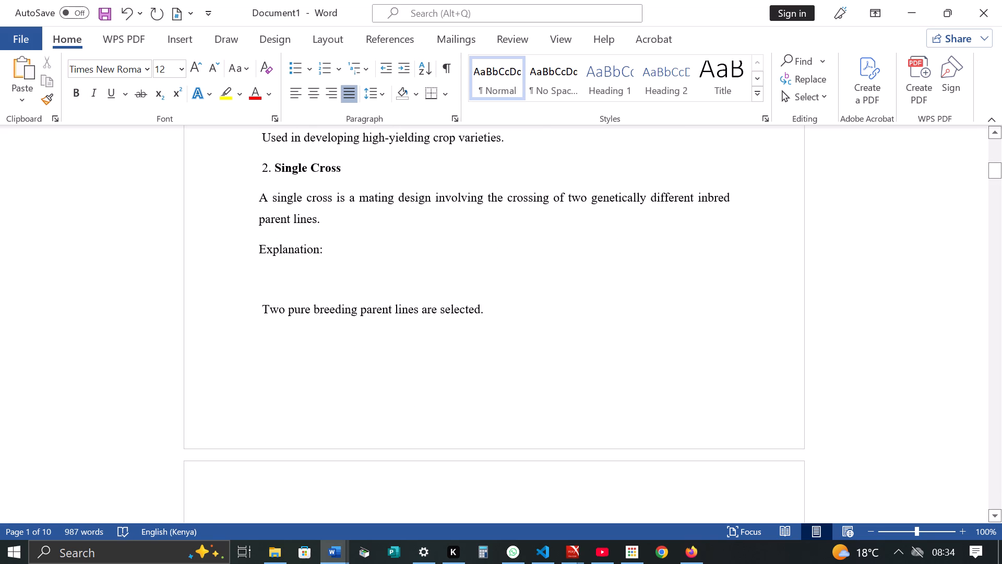
left_click_drag(245, 244, 326, 253)
left_click(344, 224)
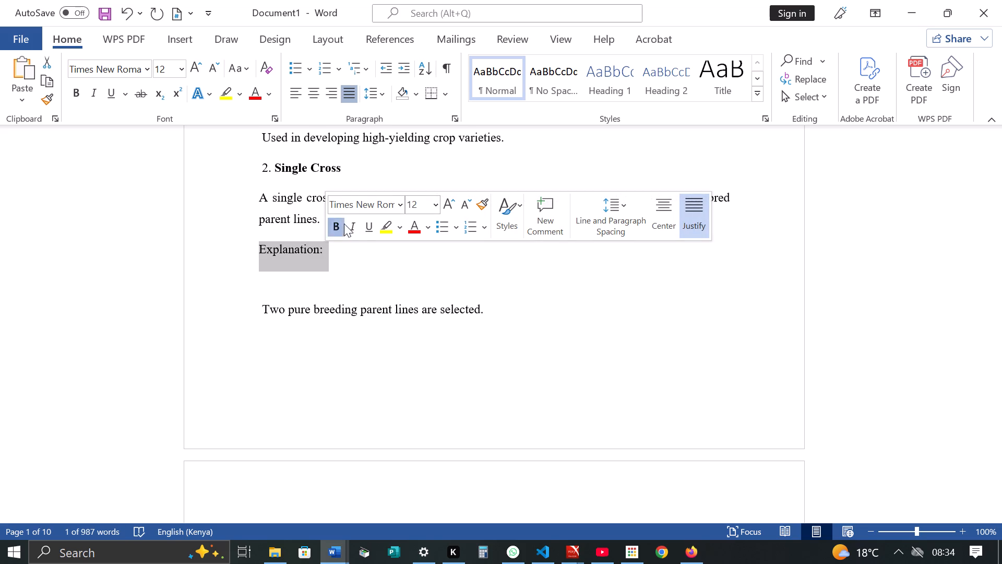
Remove the blank lines above the three points under the Single Cross "Explanation:" heading, keeping their wording intact.
left_click(295, 299)
key("BackSpace")
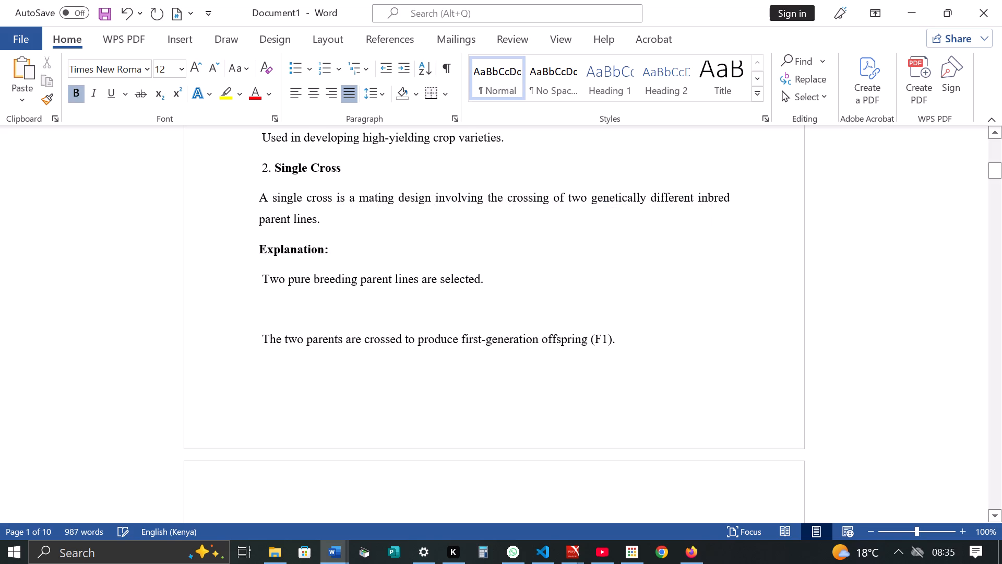
left_click(261, 314)
key("BackSpace")
left_click_drag(264, 342, 263, 355)
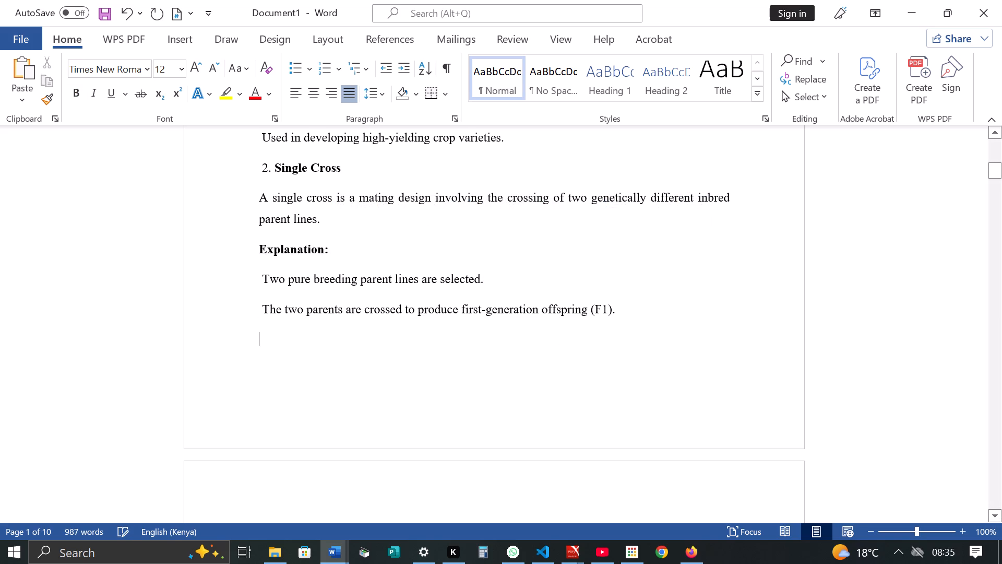
key("BackSpace")
left_click(269, 394)
key("BackSpace")
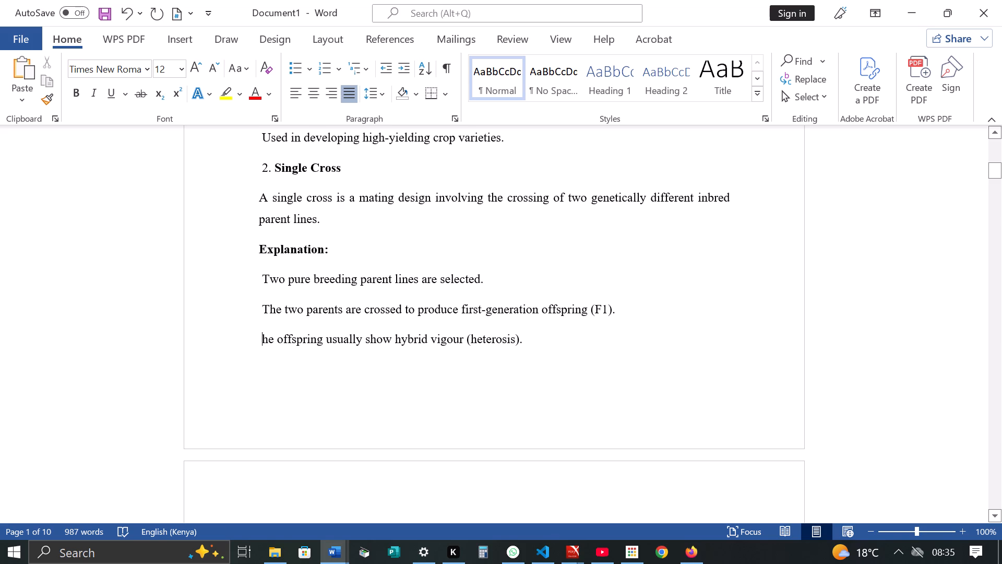
key("t")
key("BackSpace")
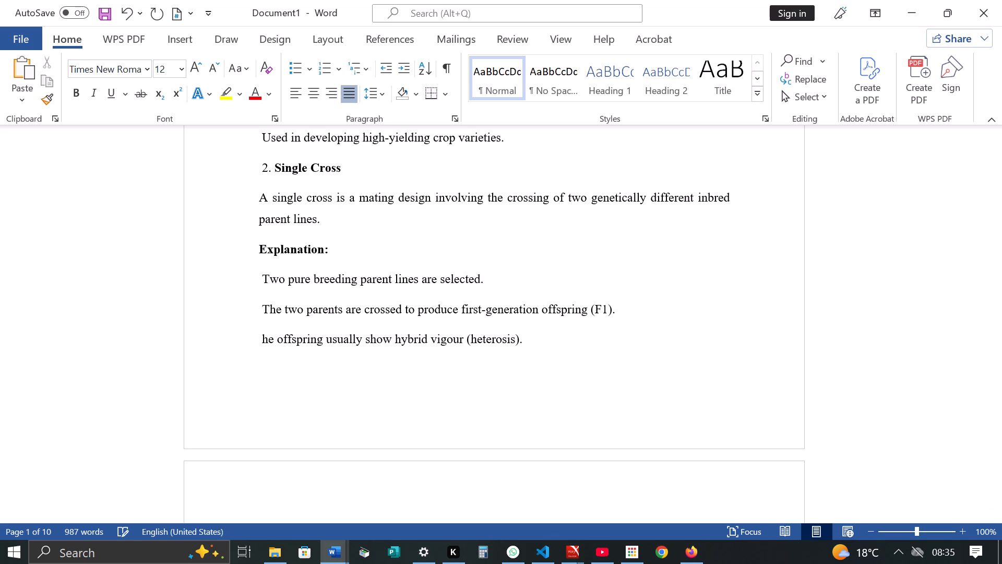
key("t")
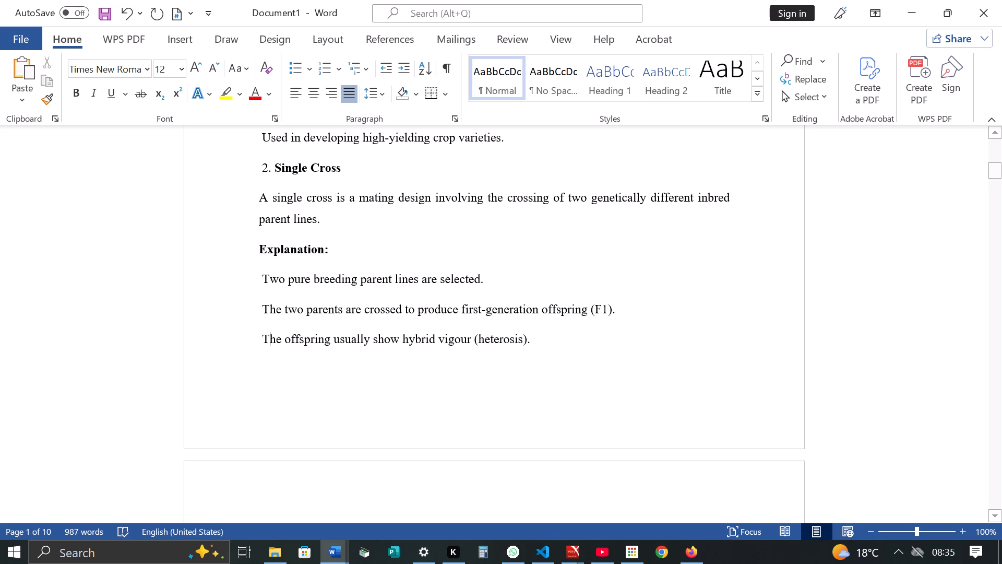
Remove the blank line above the Single Cross "Example:" heading and make the heading bold.
scroll(473, 386, "down", 2)
scroll(484, 368, "up", 1)
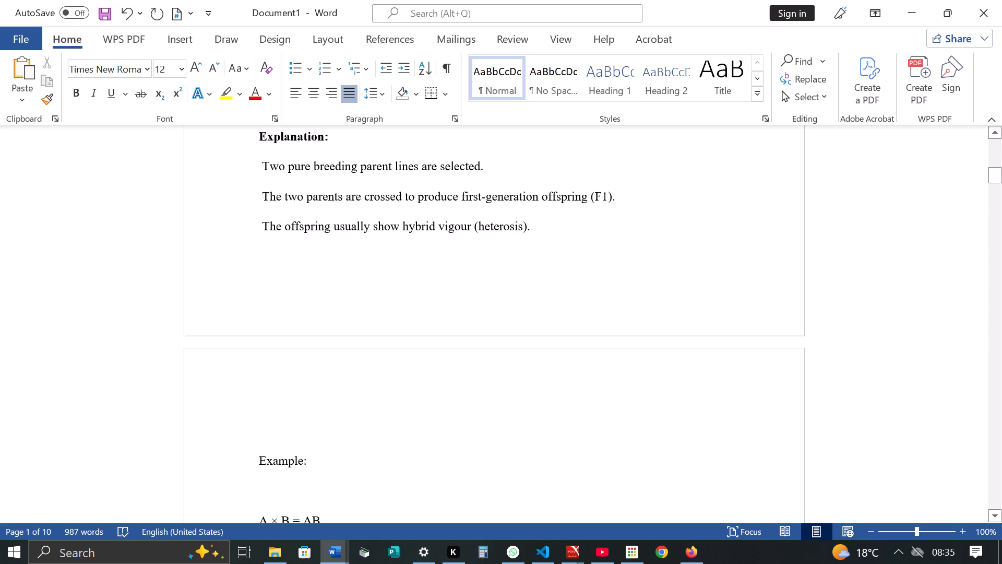
left_click(257, 412)
key("BackSpace")
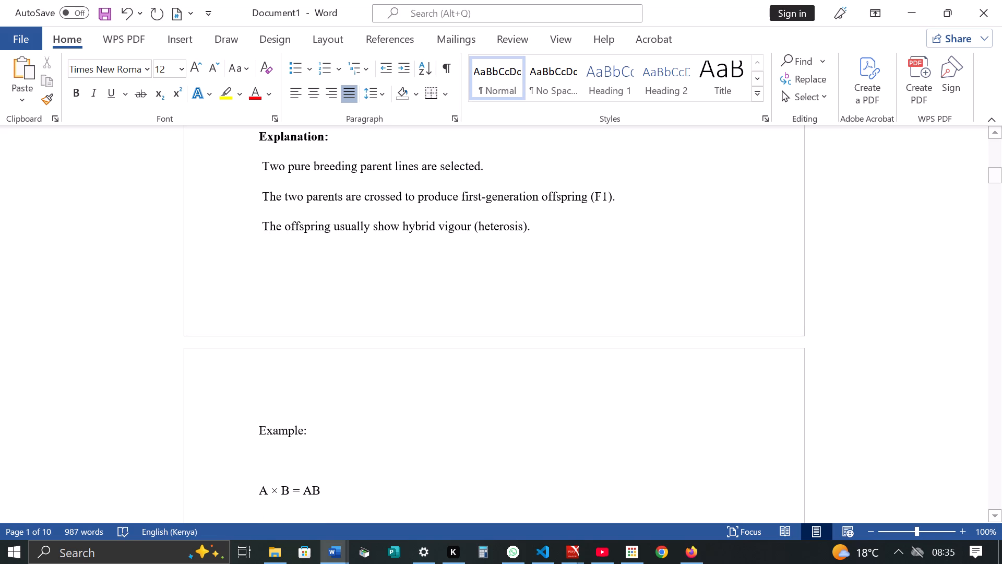
left_click_drag(258, 432, 262, 432)
left_click_drag(262, 432, 365, 444)
left_click(375, 415)
Remove the blank lines between "Example:", "A × B = AB", the "Where A and B" sentence and "Importance:".
left_click(447, 464)
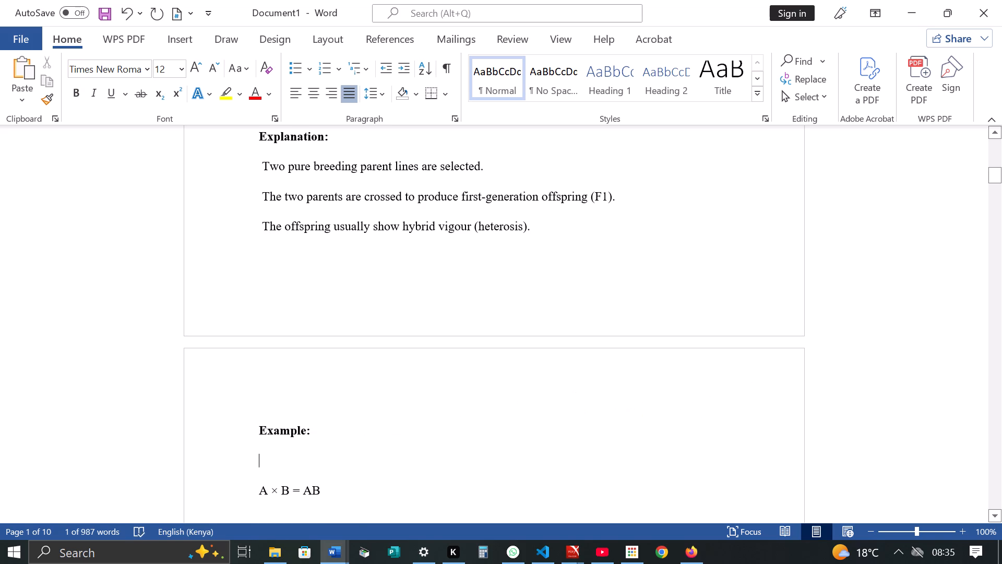
scroll(361, 425, "down", 1)
key("BackSpace")
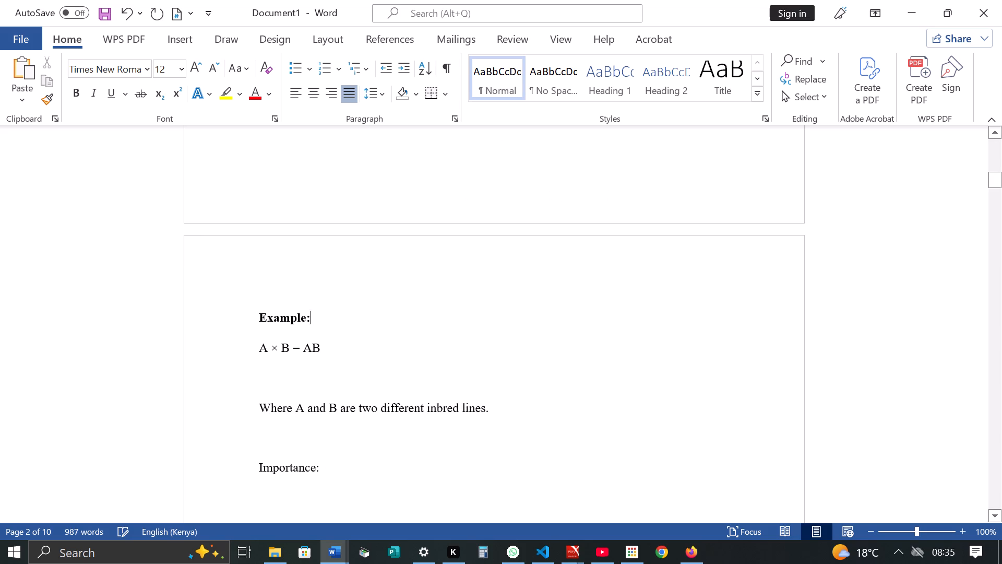
left_click(297, 389)
key("BackSpace")
left_click(286, 402)
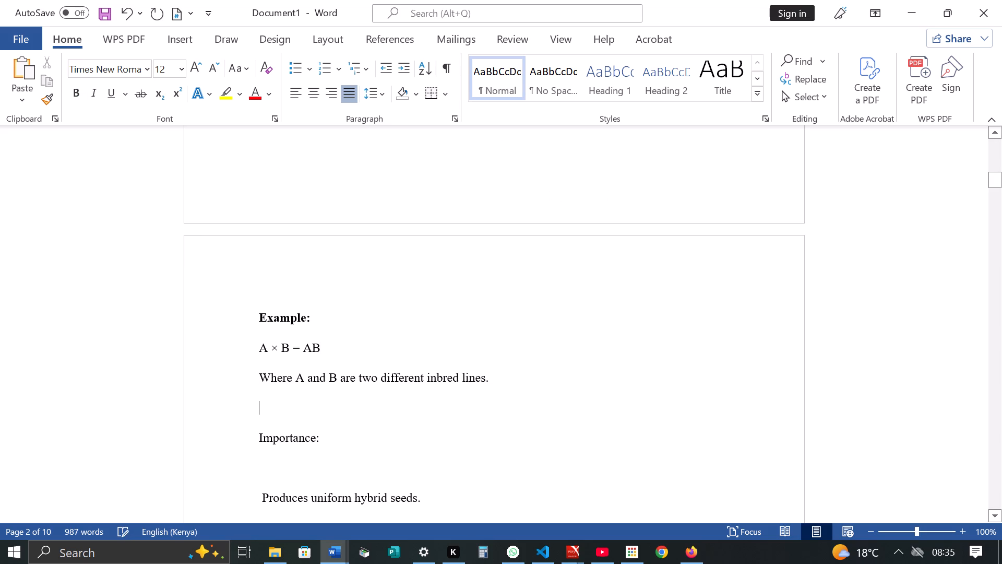
key("BackSpace")
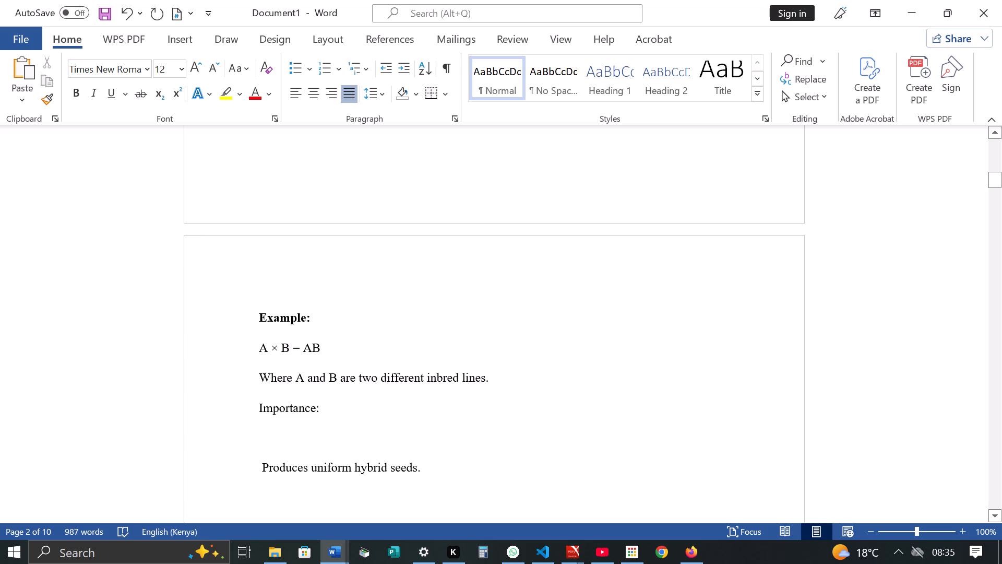
Make the "Importance:" heading of the Single Cross section bold.
left_click_drag(252, 408, 350, 412)
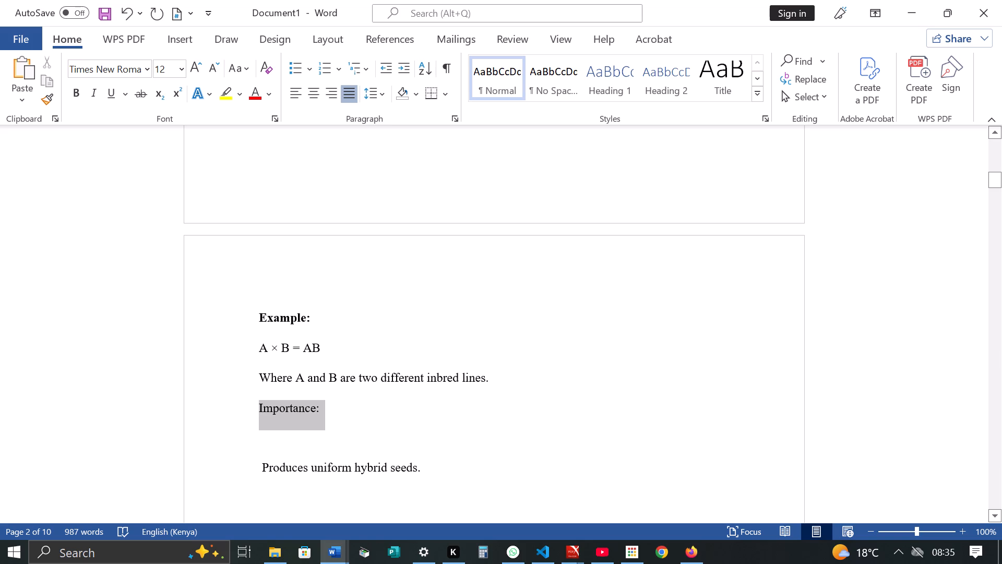
left_click_drag(350, 412, 321, 416)
left_click(330, 388)
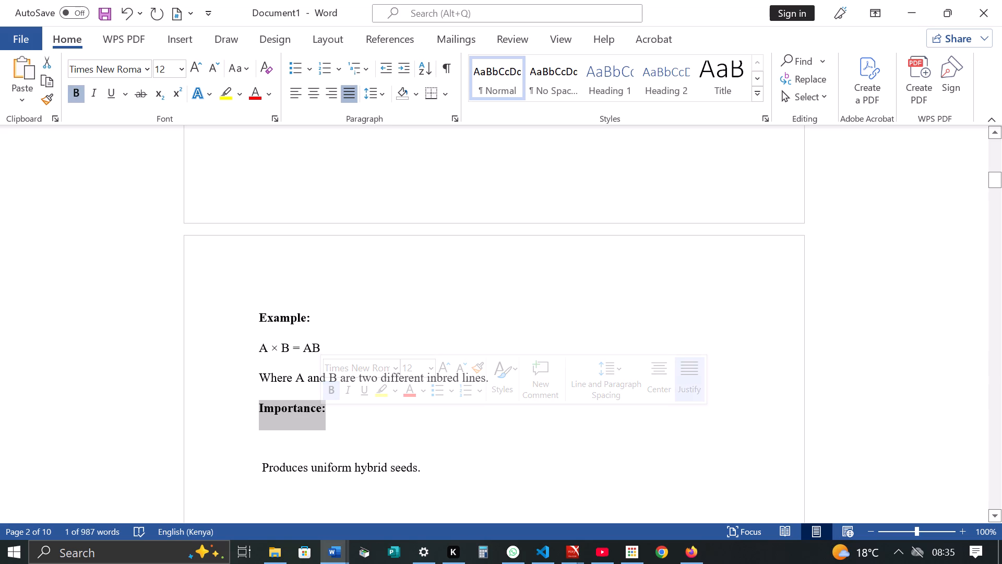
Remove the blank lines above the four points under the Single Cross "Importance:" heading, from "Produces uniform hybrid seeds." to "Commonly used in maize breeding.".
left_click(442, 452)
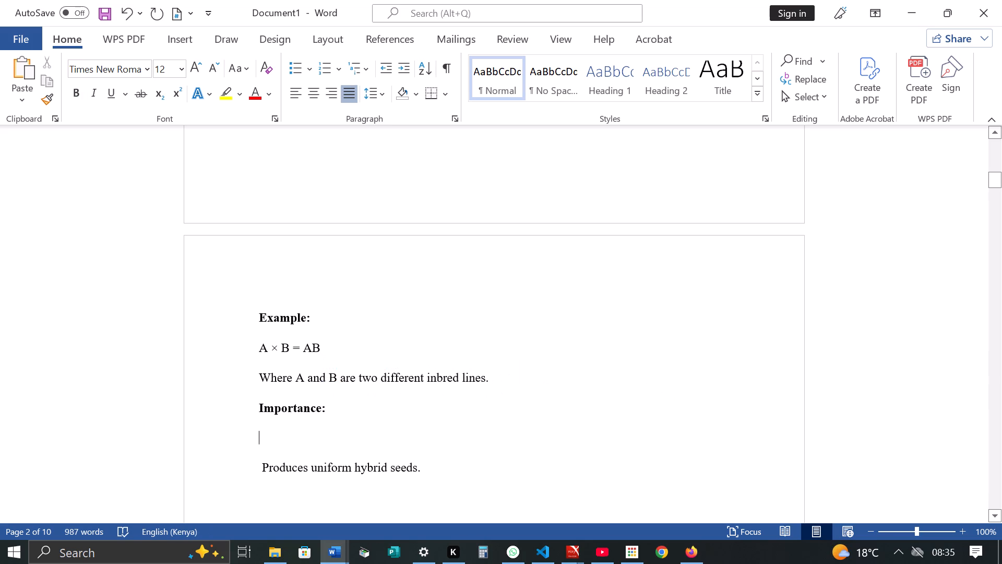
key("BackSpace")
scroll(337, 429, "down", 1)
left_click(287, 360)
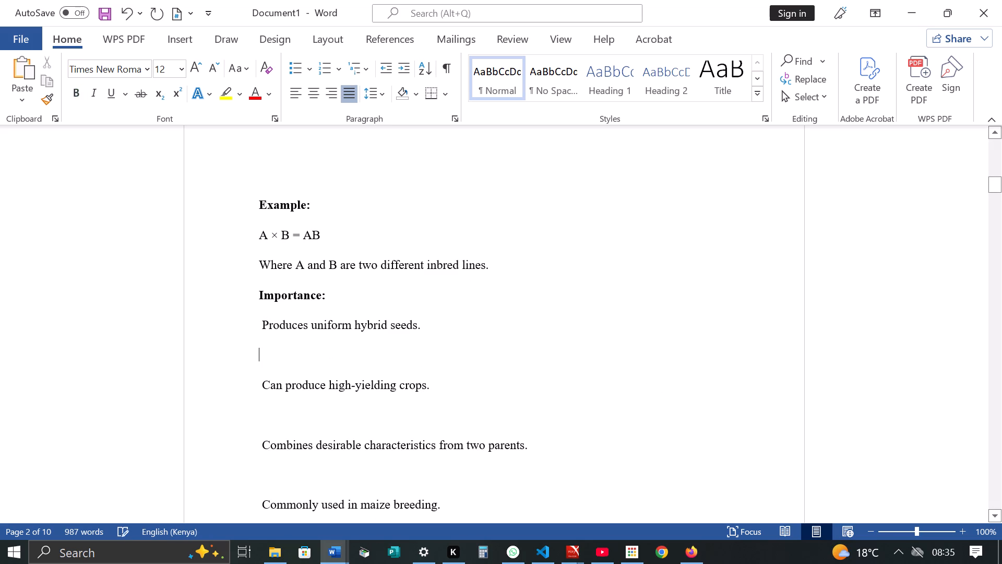
key("BackSpace")
left_click(270, 397)
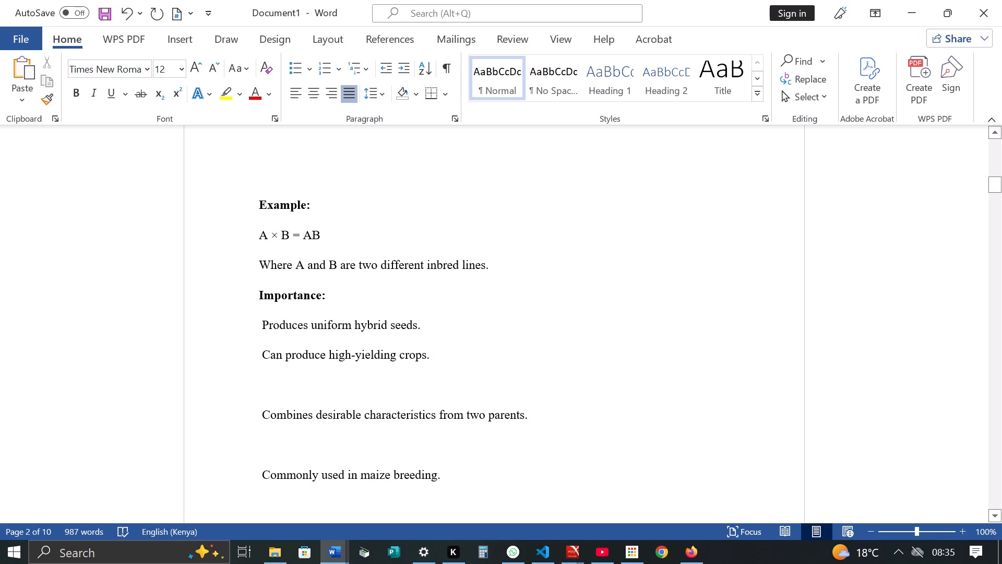
key("BackSpace")
left_click(277, 427)
key("BackSpace")
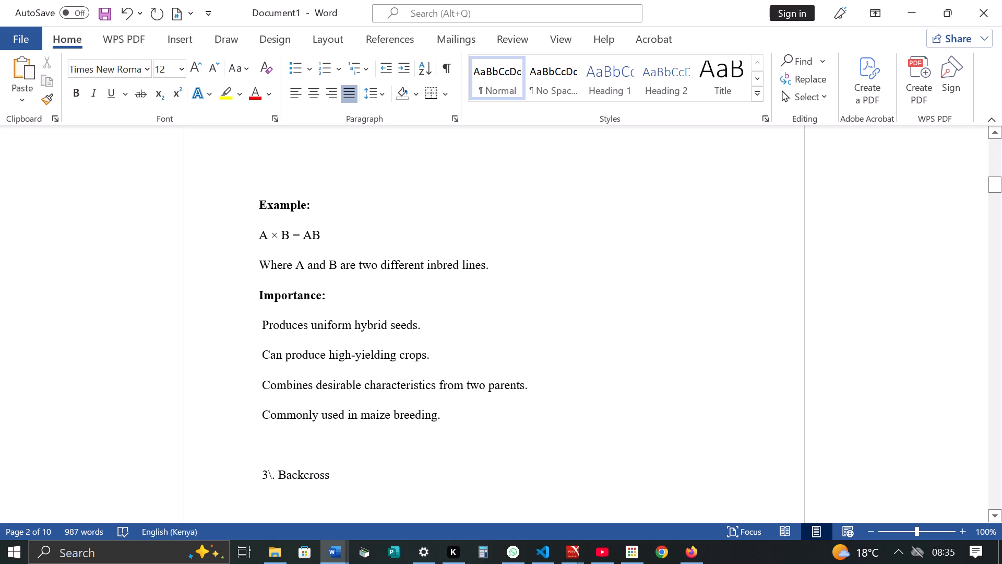
Remove the blank line above the Backcross heading, correct its number to "3." without the backslash, and make "Backcross" bold.
left_click(264, 442)
key("BackSpace")
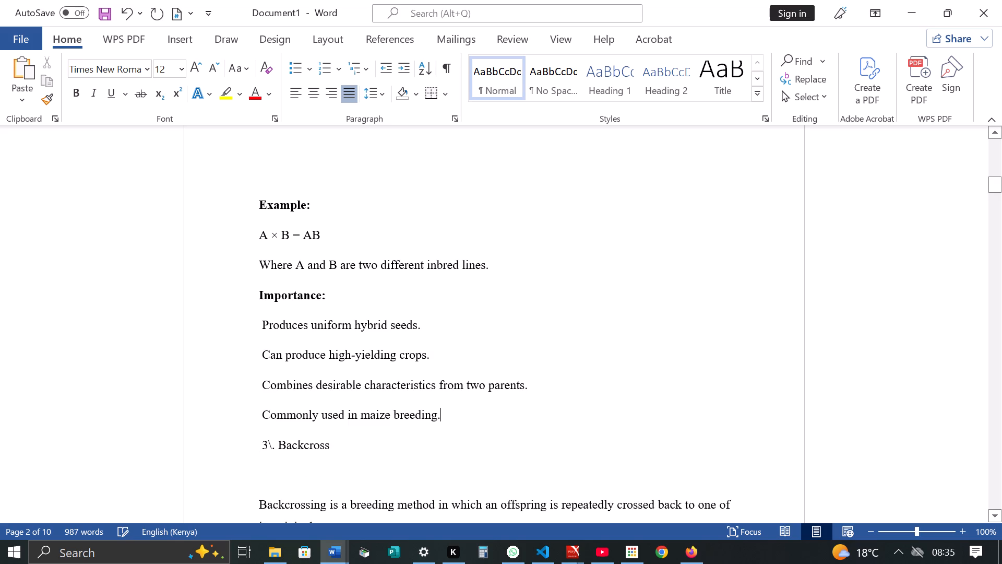
left_click(275, 449)
key("BackSpace")
key("BackSpace")
key("period")
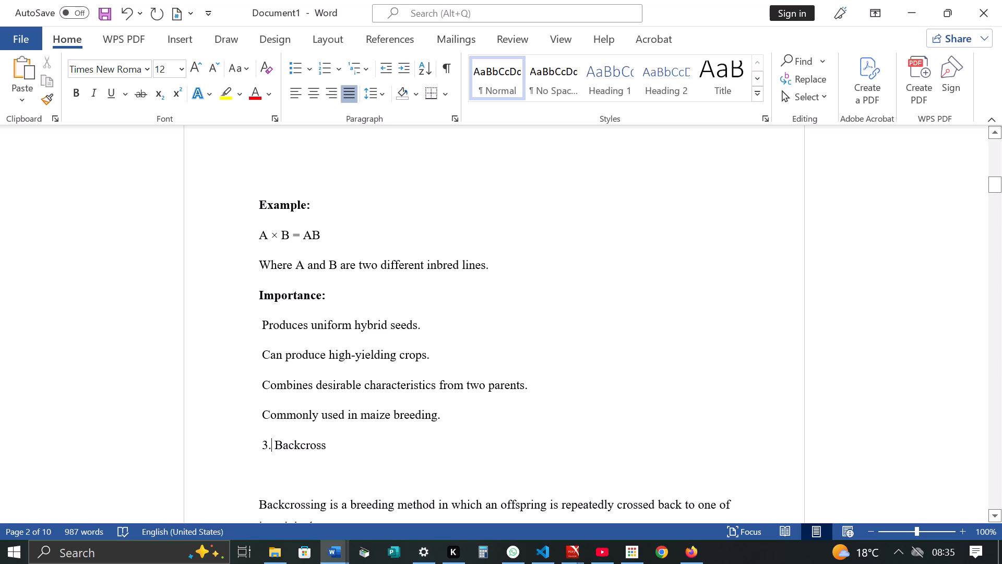
left_click_drag(272, 442, 315, 446)
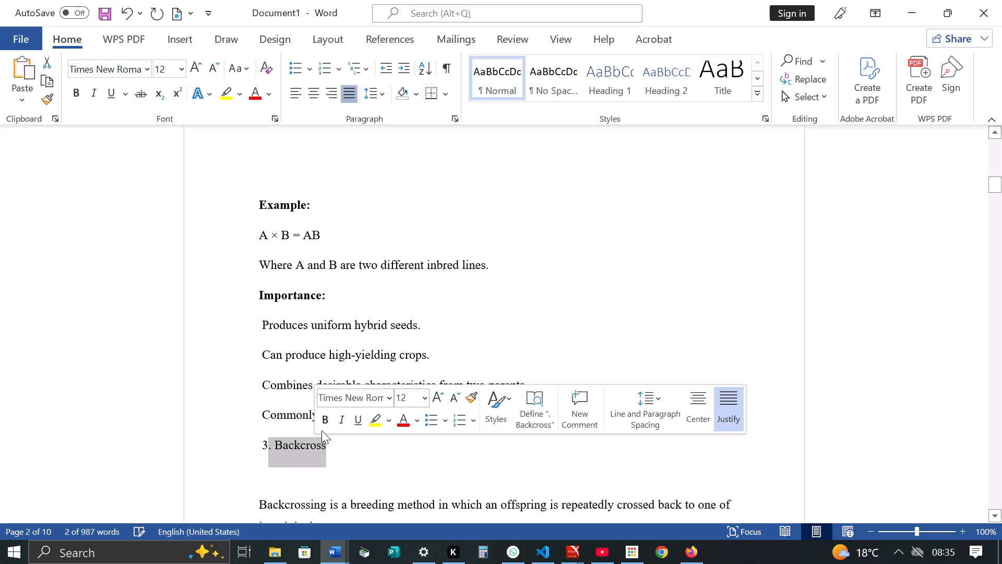
left_click(323, 426)
Remove the blank lines above and below the Backcross definition and make the word "Explanation" beneath it bold.
scroll(556, 286, "down", 2)
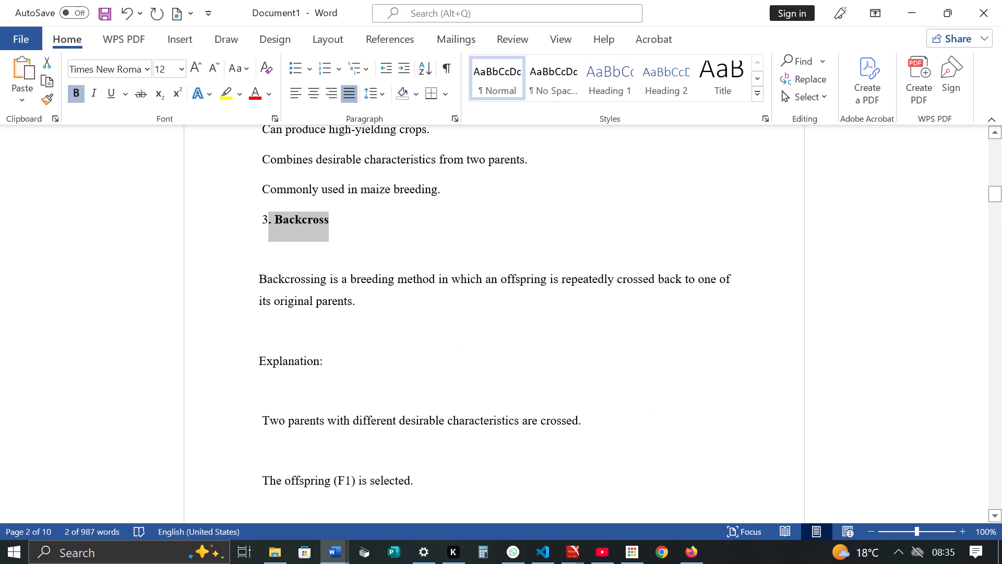
left_click(271, 258)
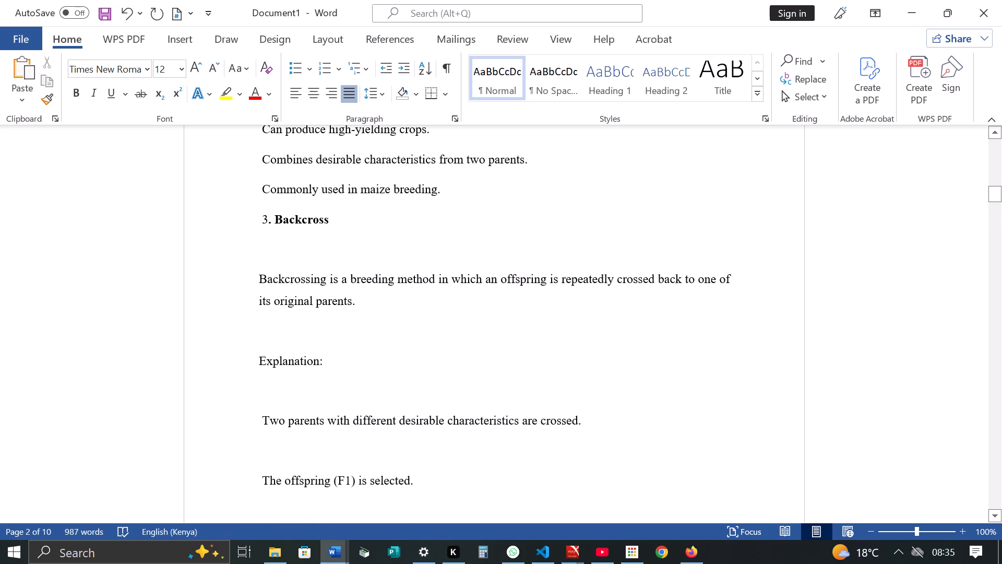
key("BackSpace")
left_click(272, 307)
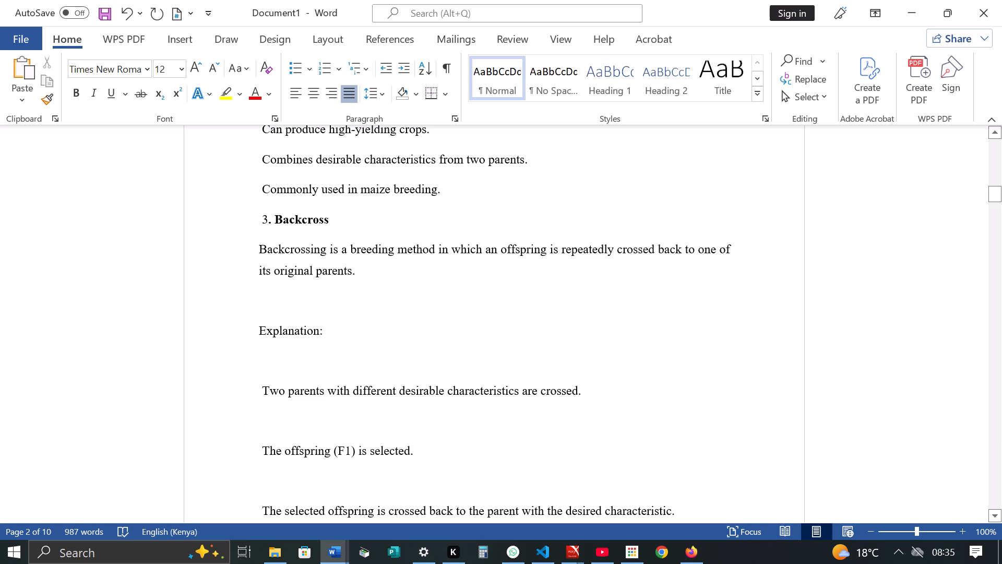
key("BackSpace")
left_click_drag(256, 300, 294, 308)
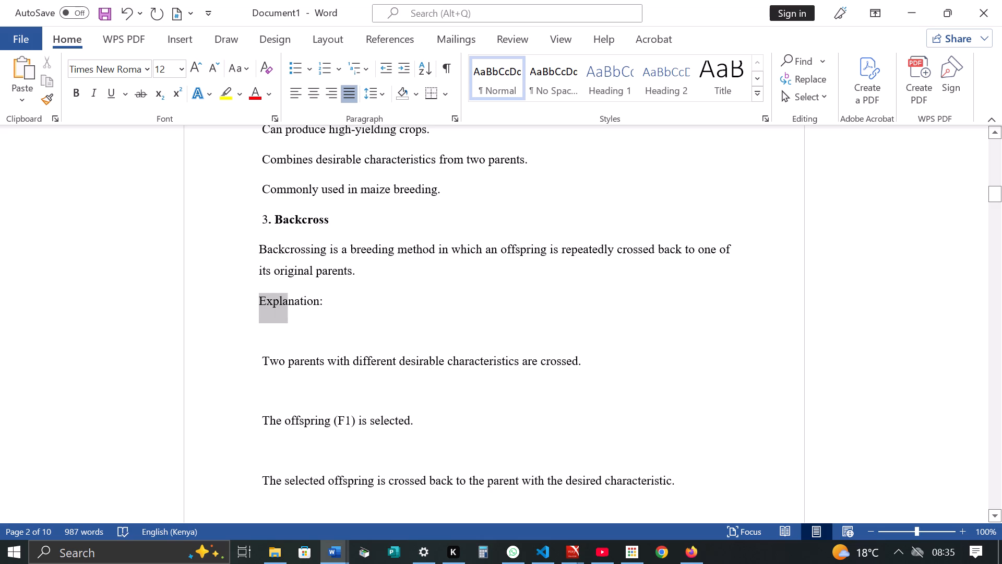
left_click_drag(294, 308, 326, 301)
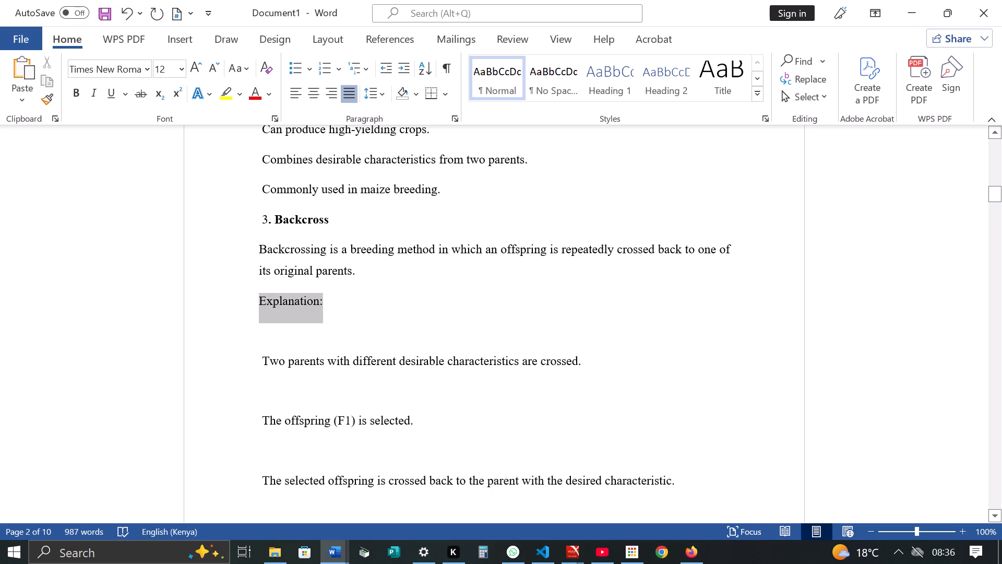
left_click_drag(326, 301, 318, 300)
left_click(332, 277)
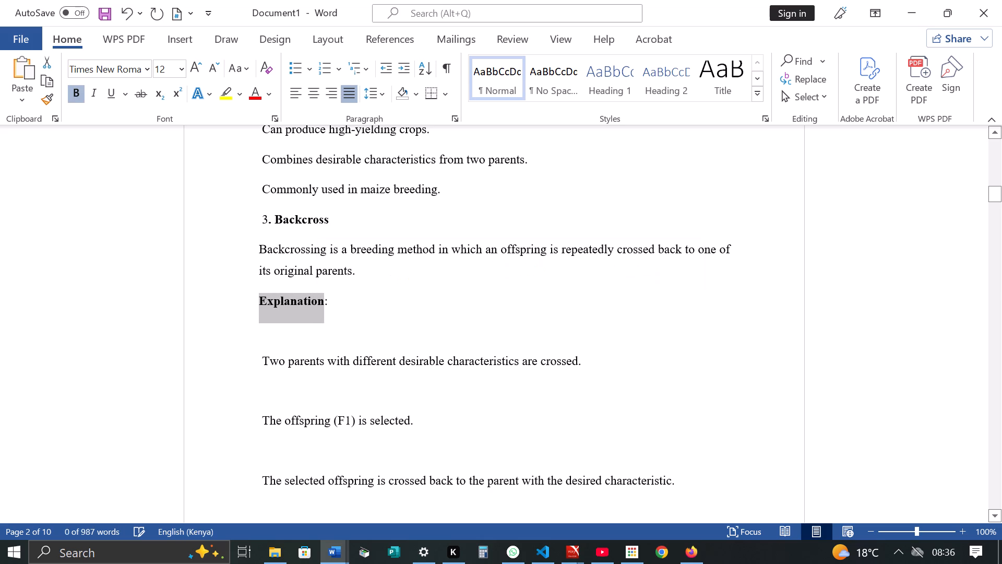
Remove the blank lines above the four points under the Backcross "Explanation:" heading.
left_click(282, 337)
key("BackSpace")
left_click(280, 365)
key("BackSpace")
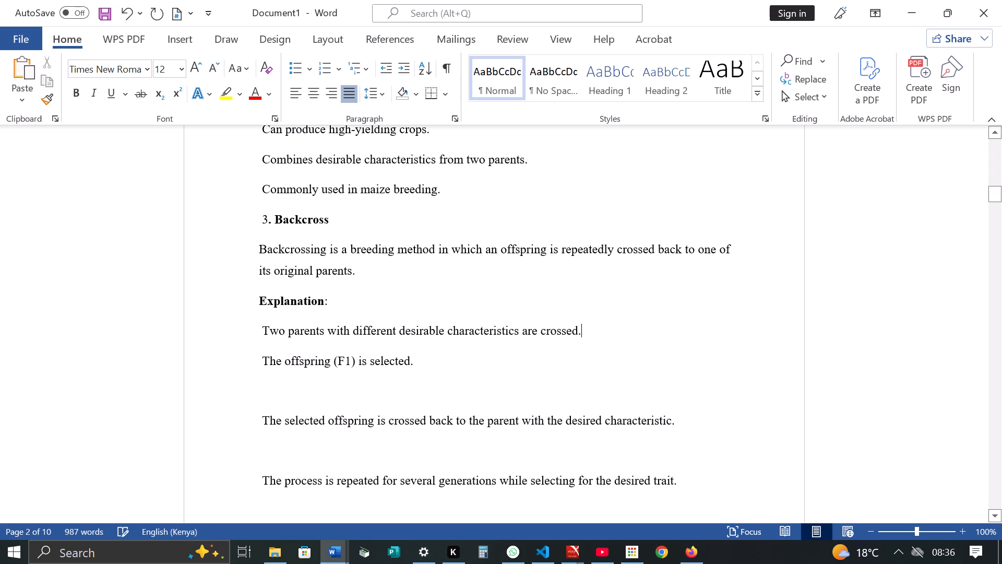
left_click(274, 393)
key("BackSpace")
left_click(275, 429)
key("BackSpace")
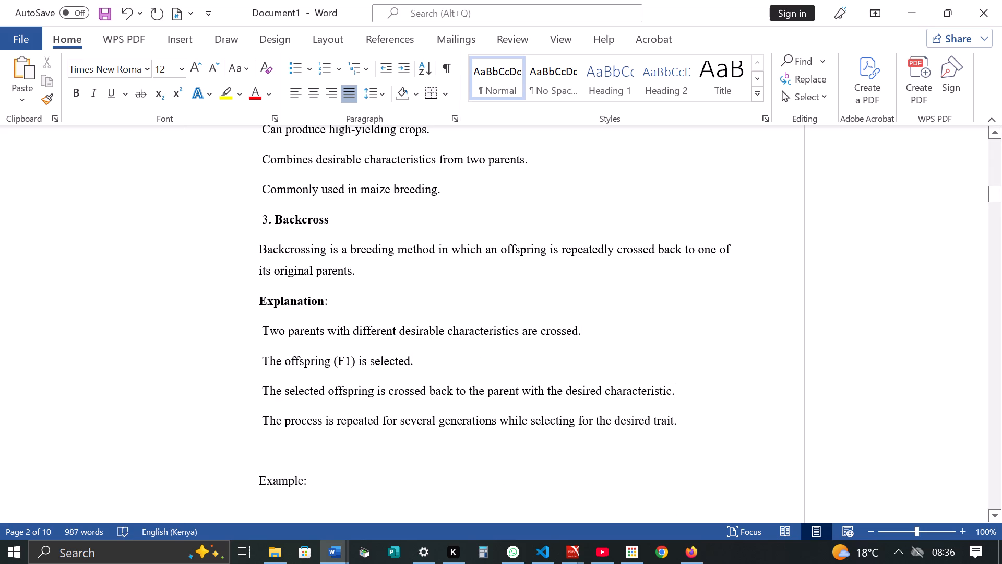
Make the Backcross "Example:" heading bold and remove the blank line above it.
left_click_drag(252, 481, 341, 500)
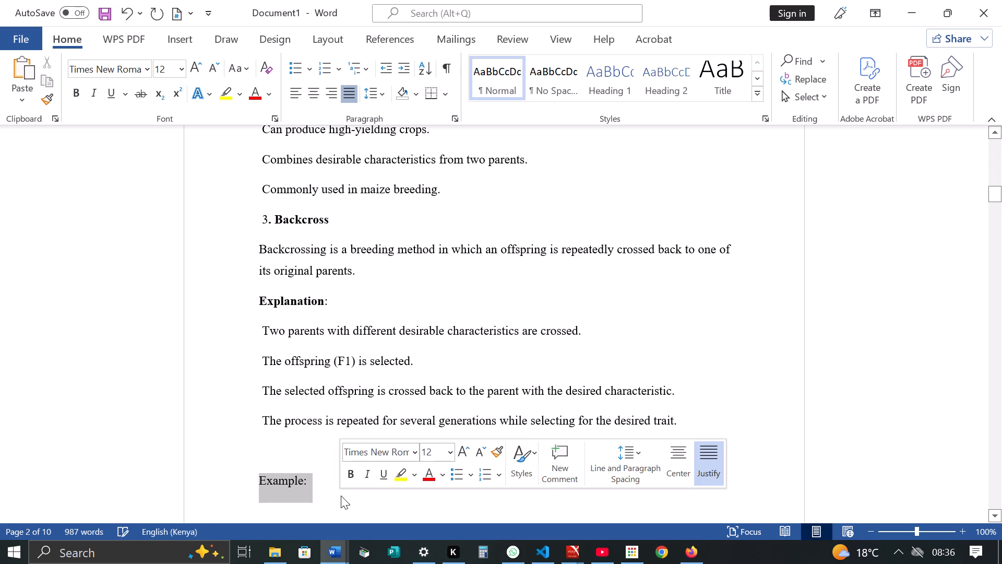
left_click(353, 472)
left_click(276, 451)
key("BackSpace")
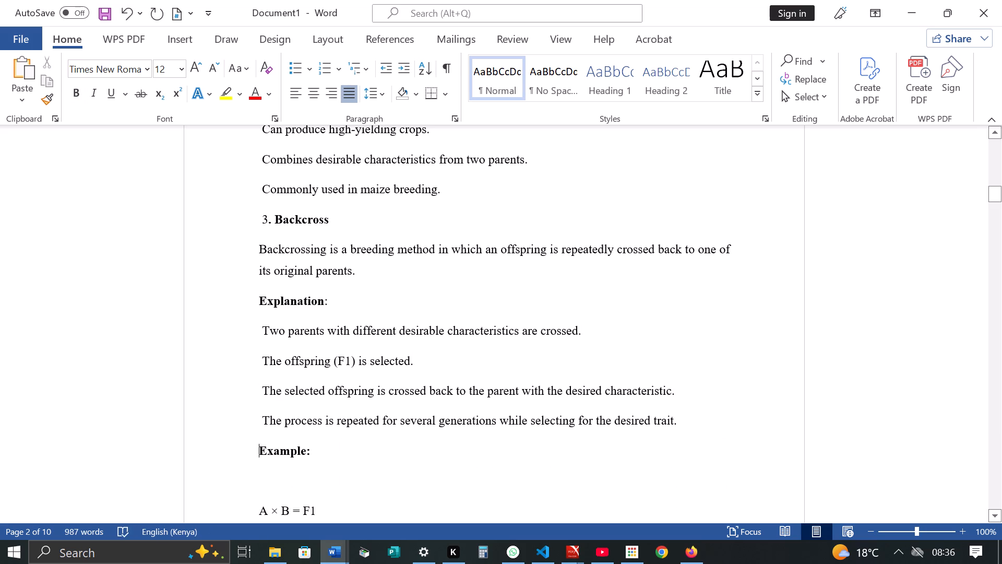
Remove the blank lines following "A × B = F1", "F1 × A = Backcross 1 (BC1)" and "BC1 × A = Backcross 2 (BC2)" in the Backcross example.
scroll(327, 363, "down", 2)
left_click(267, 326)
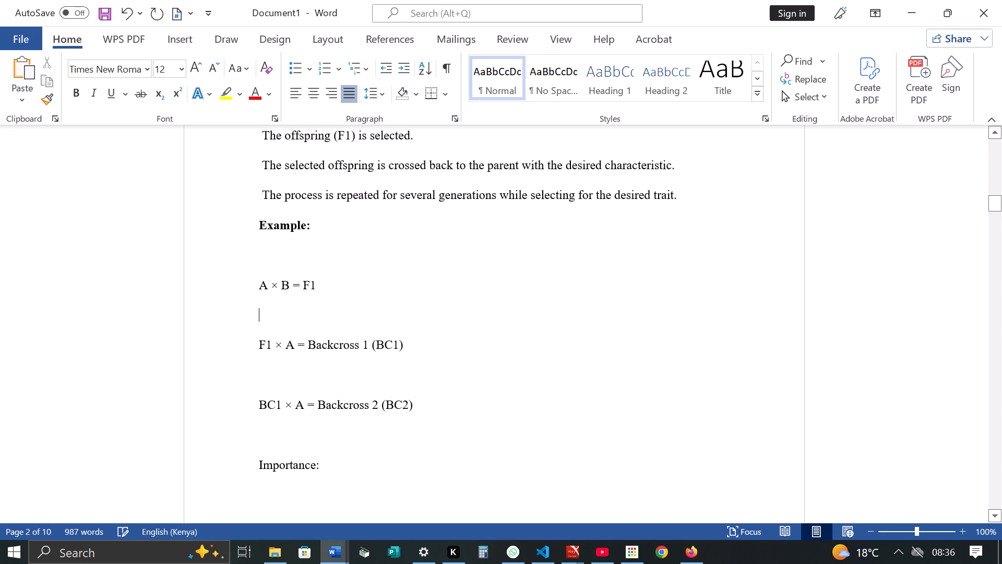
key("BackSpace")
left_click(271, 354)
key("BackSpace")
key("BackSpace")
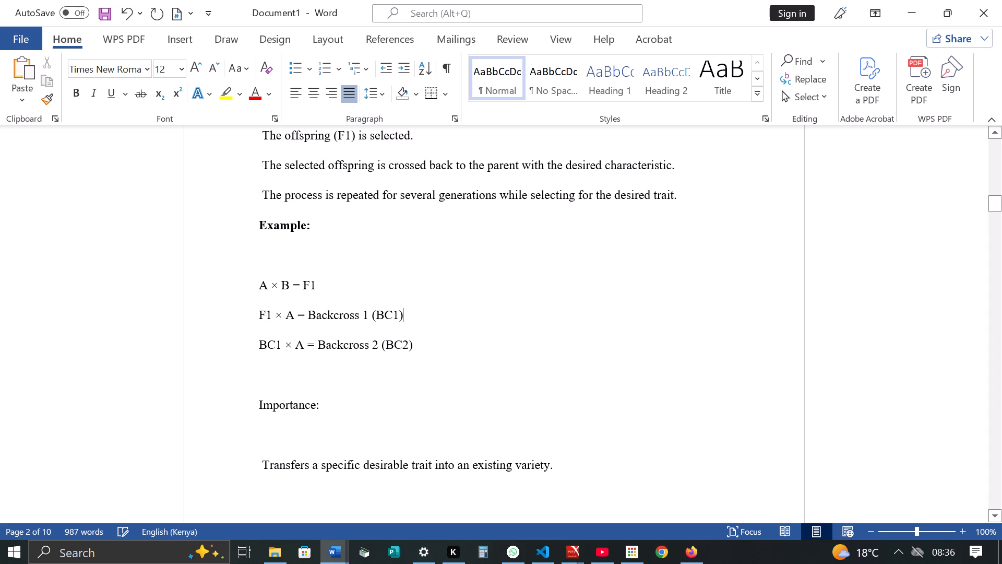
left_click(275, 372)
key("BackSpace")
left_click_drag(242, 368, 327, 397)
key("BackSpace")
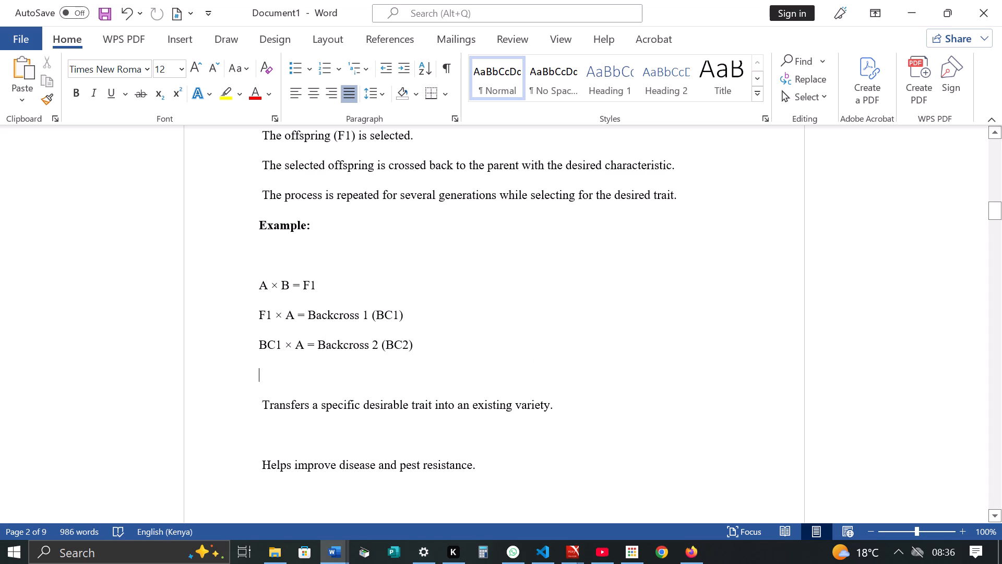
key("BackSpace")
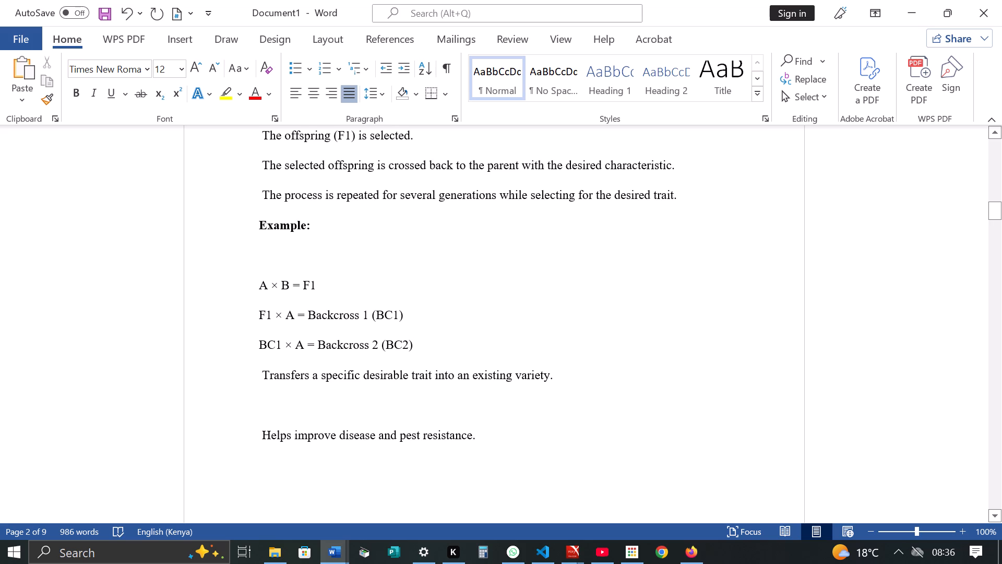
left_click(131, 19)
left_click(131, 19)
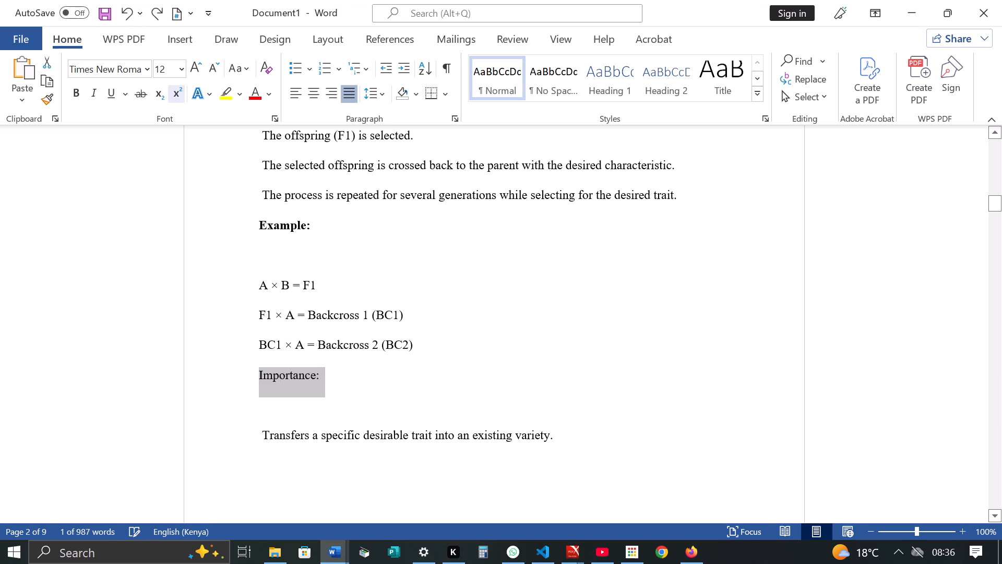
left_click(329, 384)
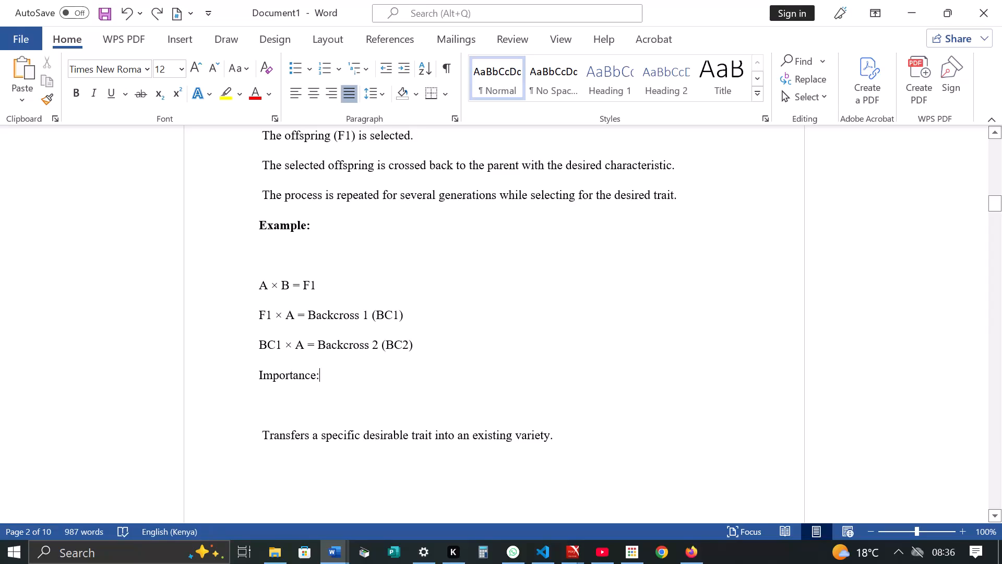
Make the "Importance:" heading of the Backcross section bold.
left_click_drag(256, 379, 310, 384)
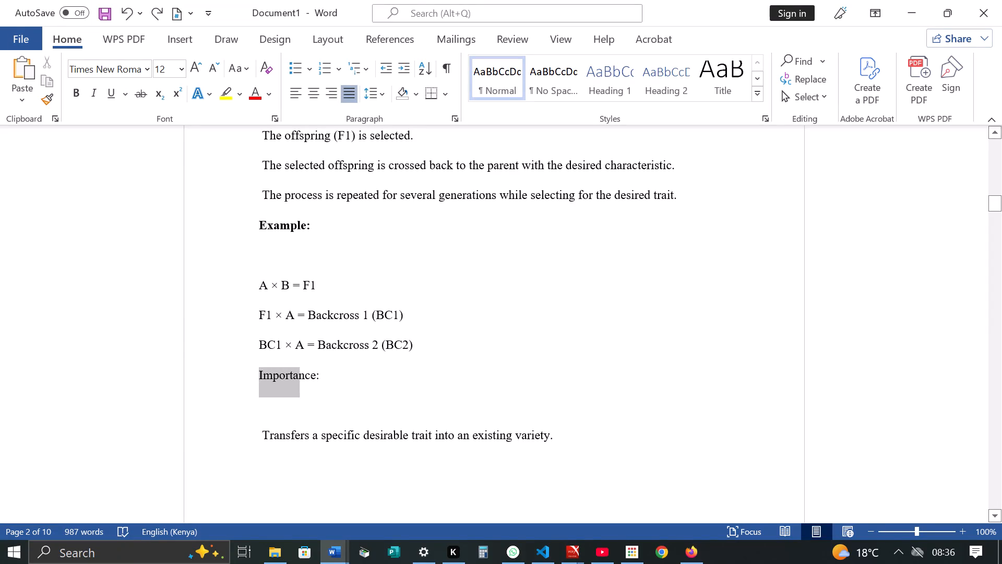
left_click_drag(310, 384, 320, 384)
left_click(333, 362)
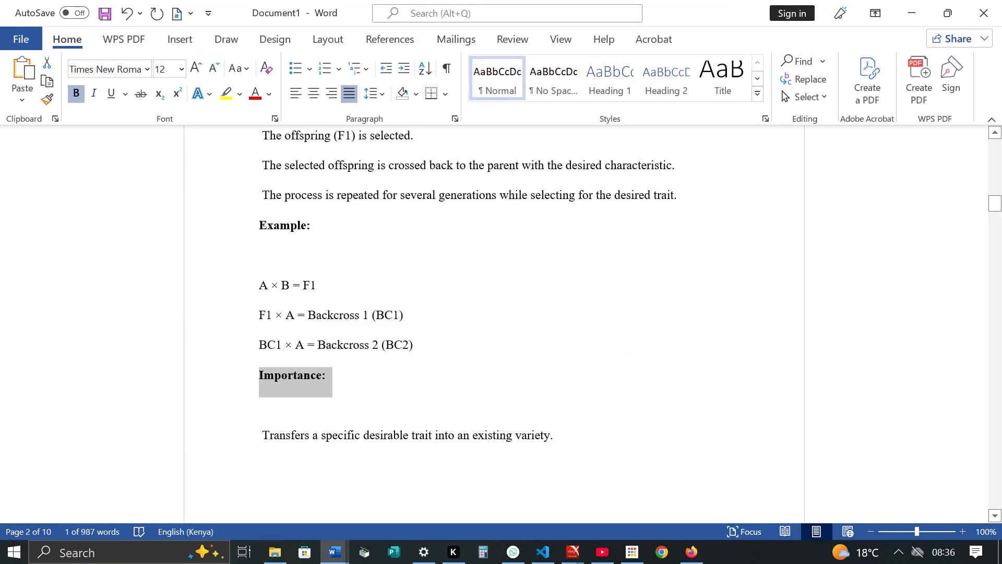
Remove the blank lines above the four points under the Backcross "Importance:" heading, through "Improves drought tolerance and other useful traits.".
left_click(425, 411)
key("BackSpace")
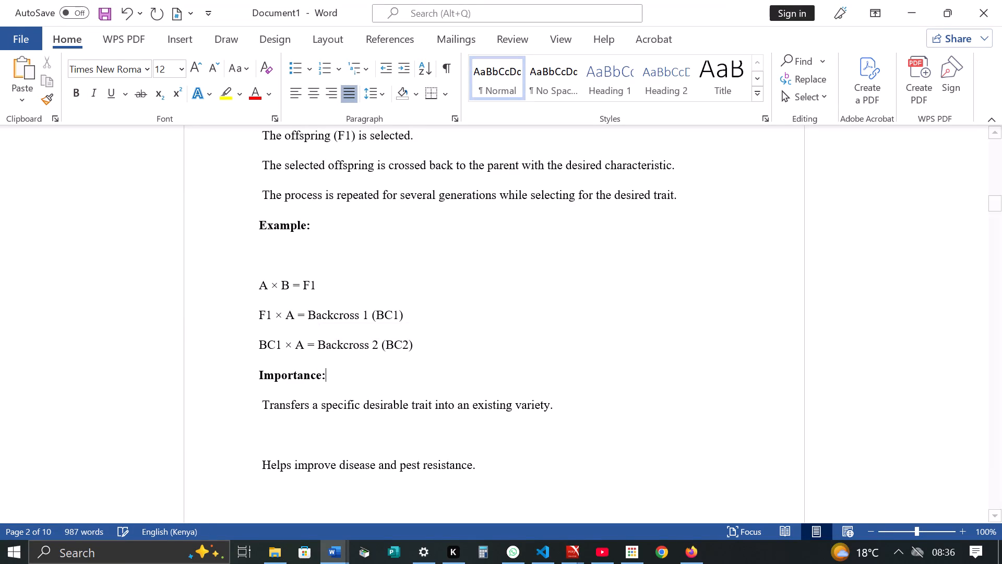
left_click(291, 433)
key("BackSpace")
left_click(287, 490)
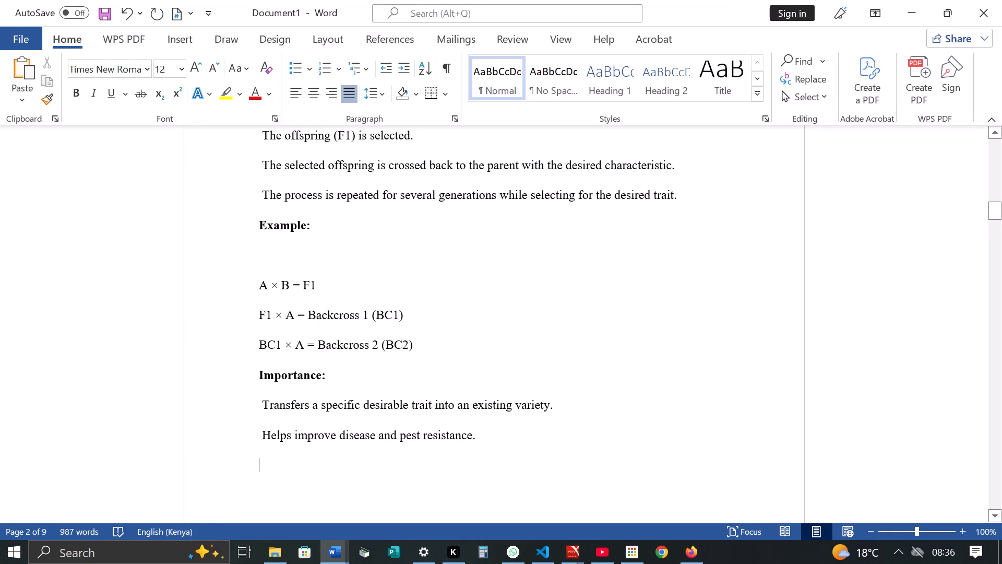
key("BackSpace")
scroll(328, 425, "down", 3)
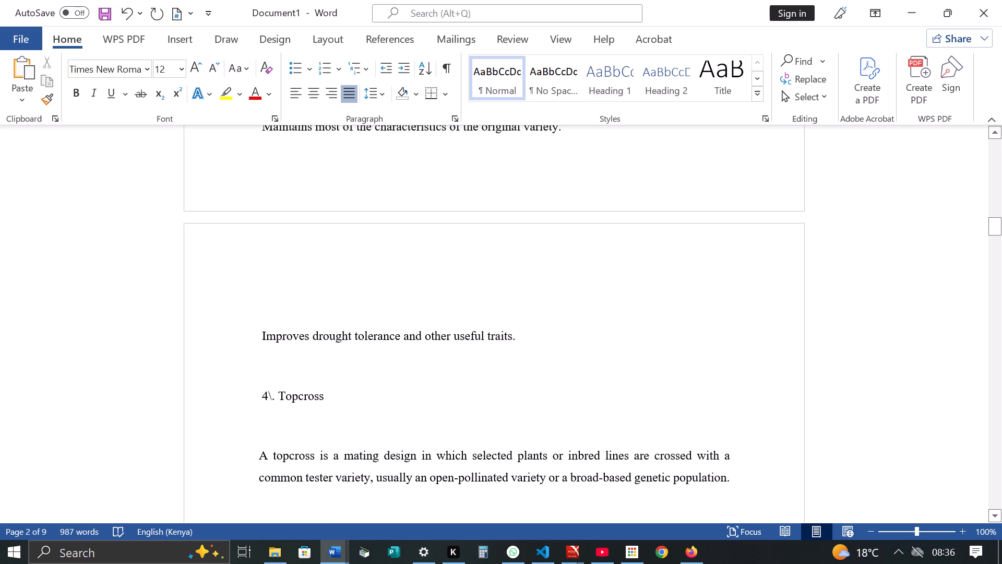
left_click_drag(252, 295, 250, 305)
key("BackSpace")
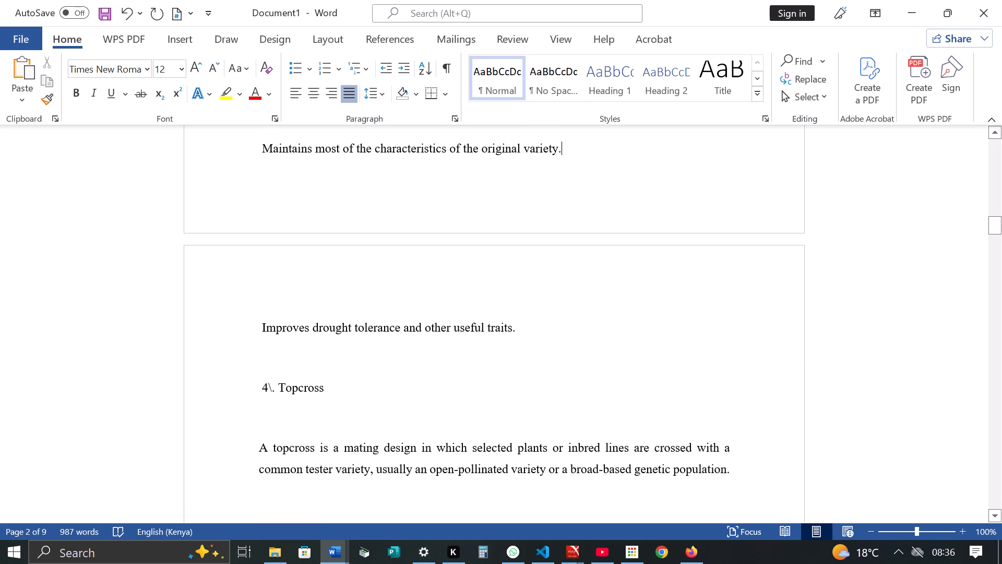
Remove the blank line above the Topcross heading, delete the backslash from its number "4.", and make "Topcross" bold.
left_click(277, 362)
key("BackSpace")
left_click(271, 358)
key("BackSpace")
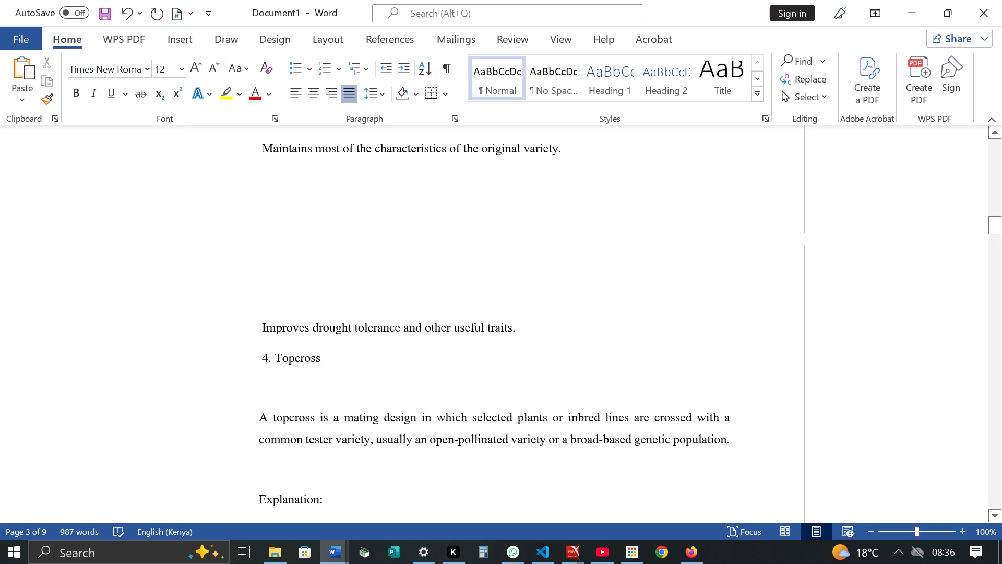
left_click_drag(274, 361, 329, 375)
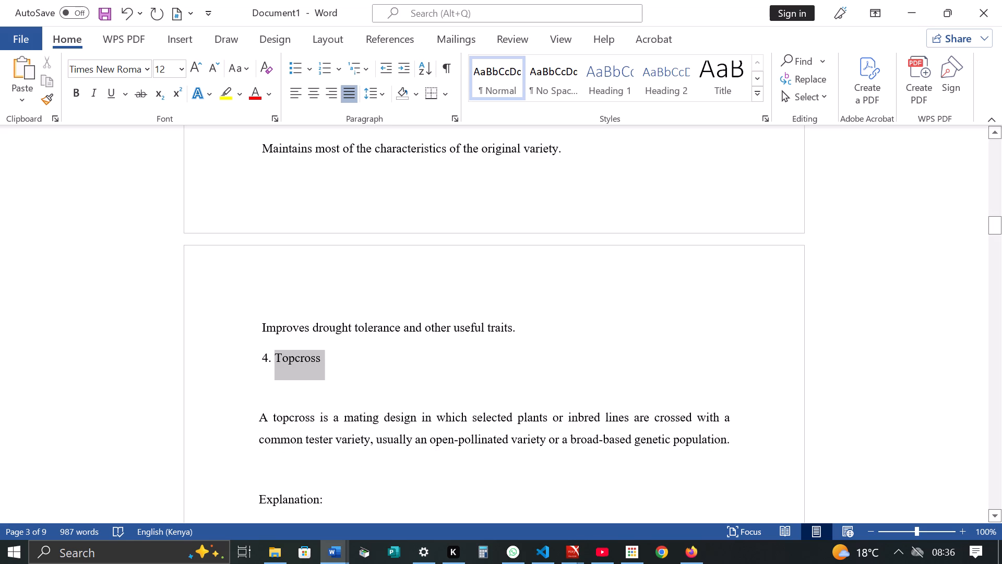
left_click_drag(329, 375, 329, 375)
left_click(338, 347)
left_click(351, 419)
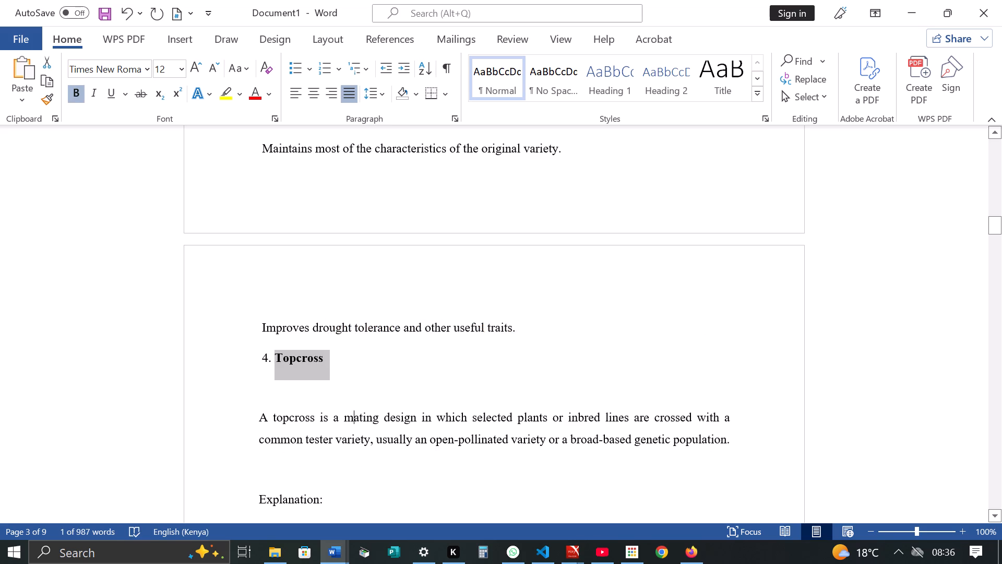
Remove the blank lines above and below the Topcross definition and make the "Explanation:" heading beneath it bold.
left_click(280, 393)
key("BackSpace")
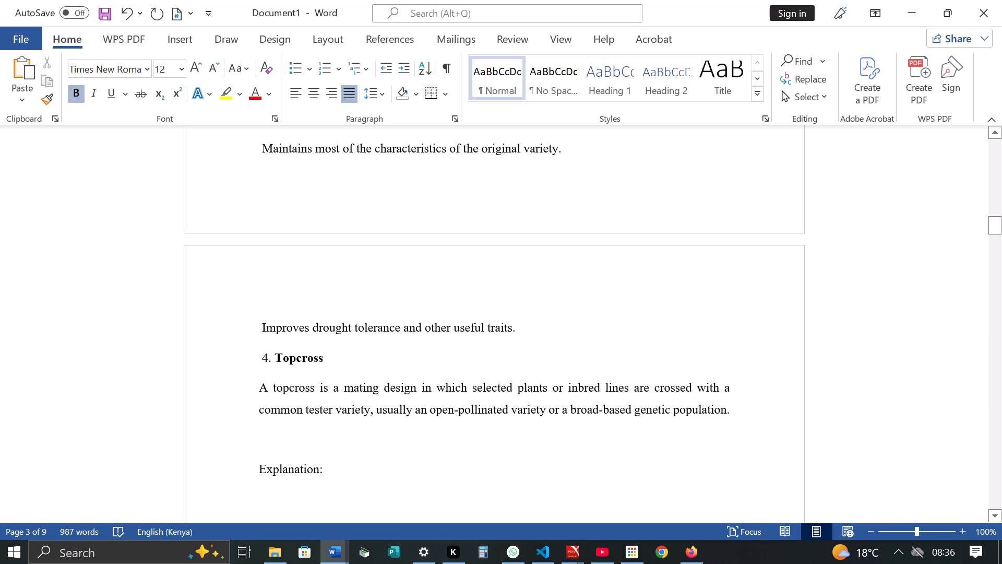
left_click(281, 445)
key("BackSpace")
left_click_drag(253, 433, 308, 443)
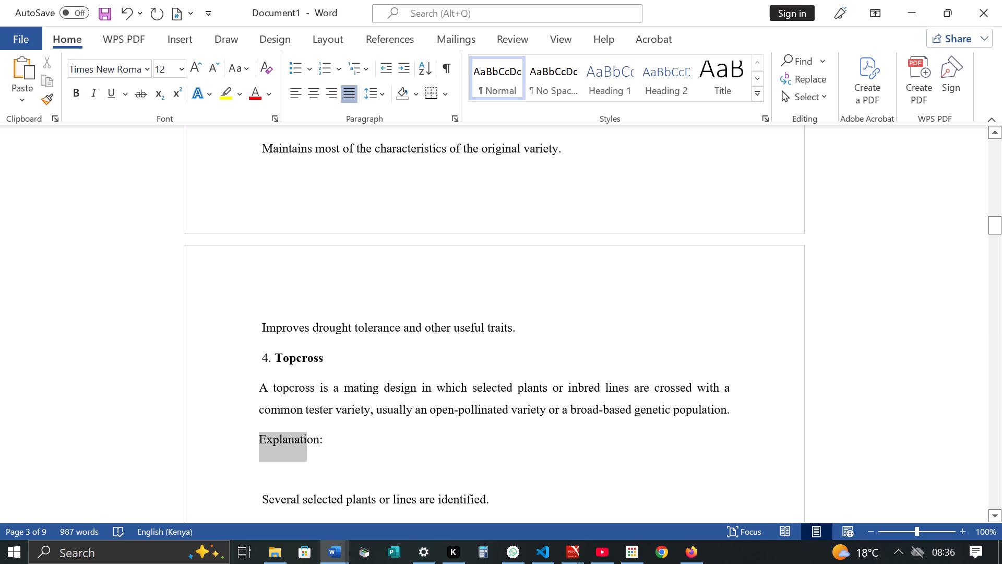
left_click_drag(308, 443, 325, 449)
left_click(337, 417)
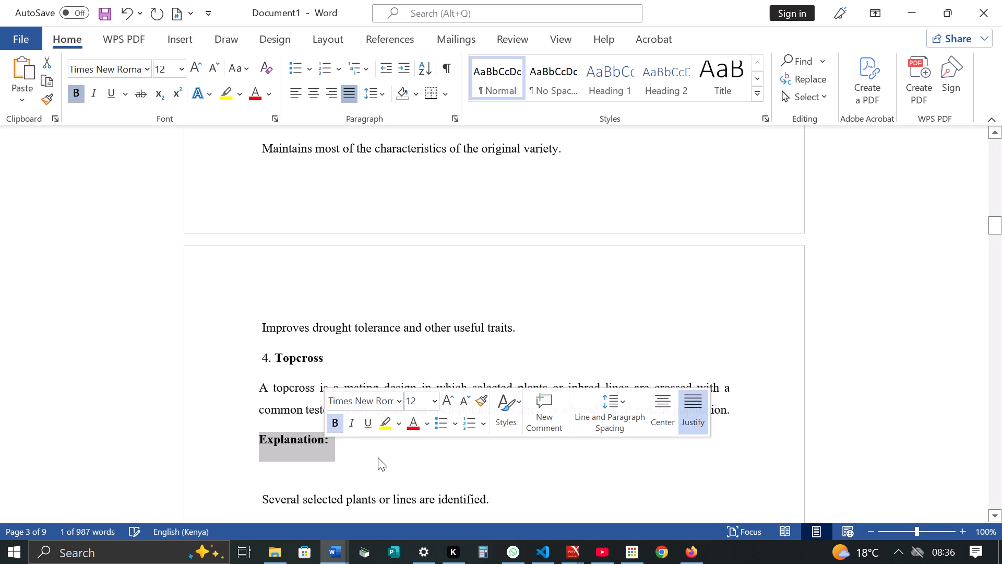
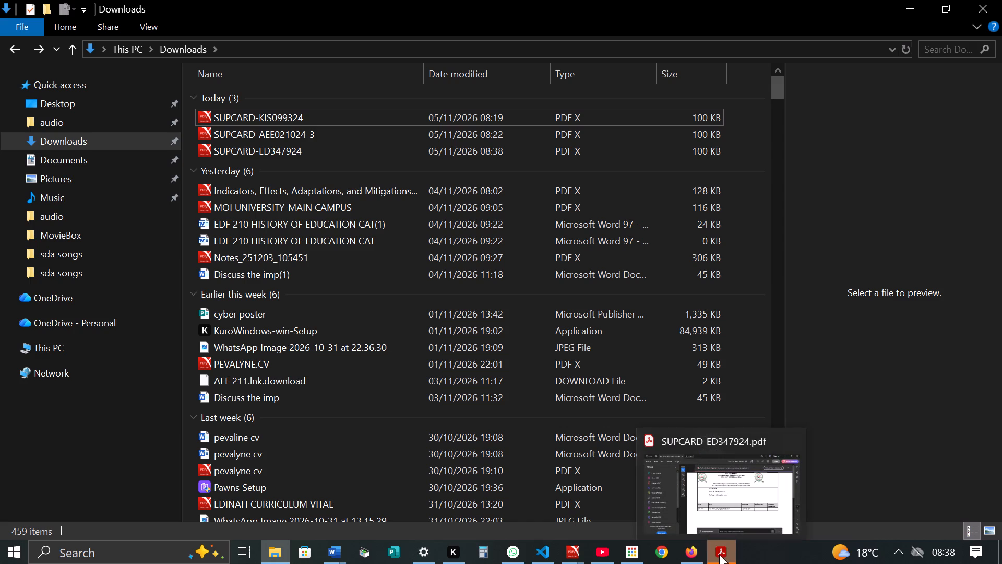
Switch to Adobe Acrobat and print the open supplementary examination card PDF on the Canon G3010 series printer.
left_click(746, 501)
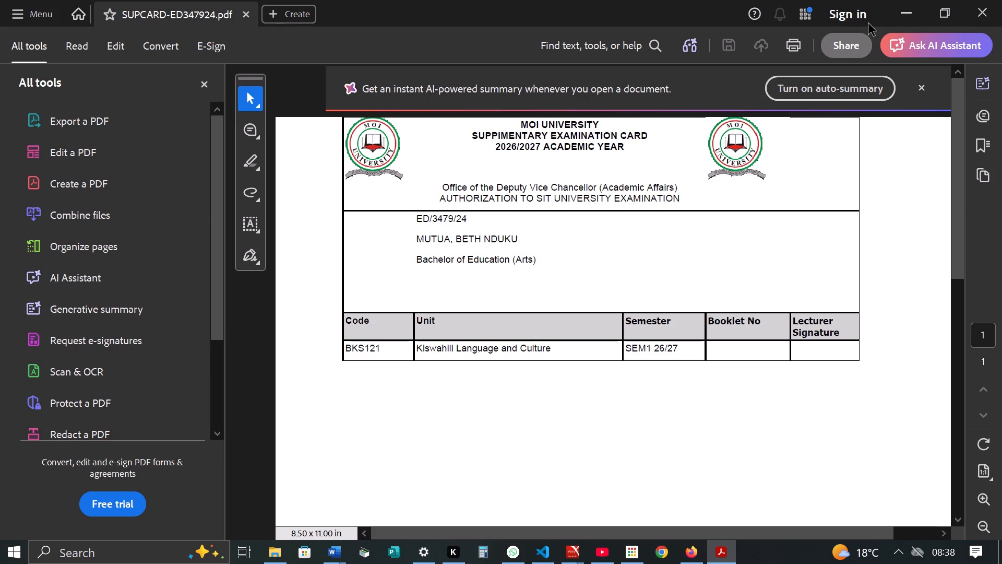
left_click(804, 46)
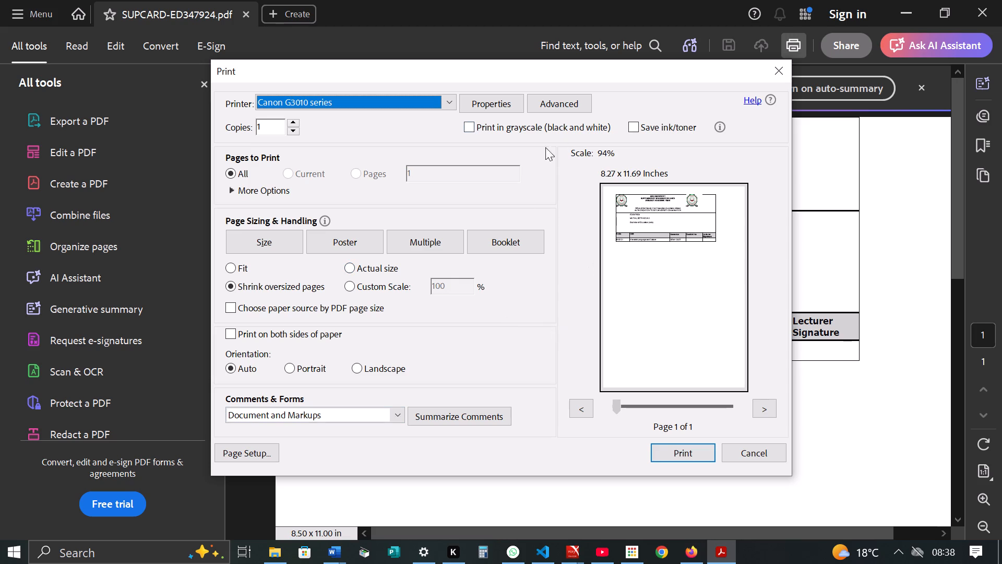
left_click(679, 454)
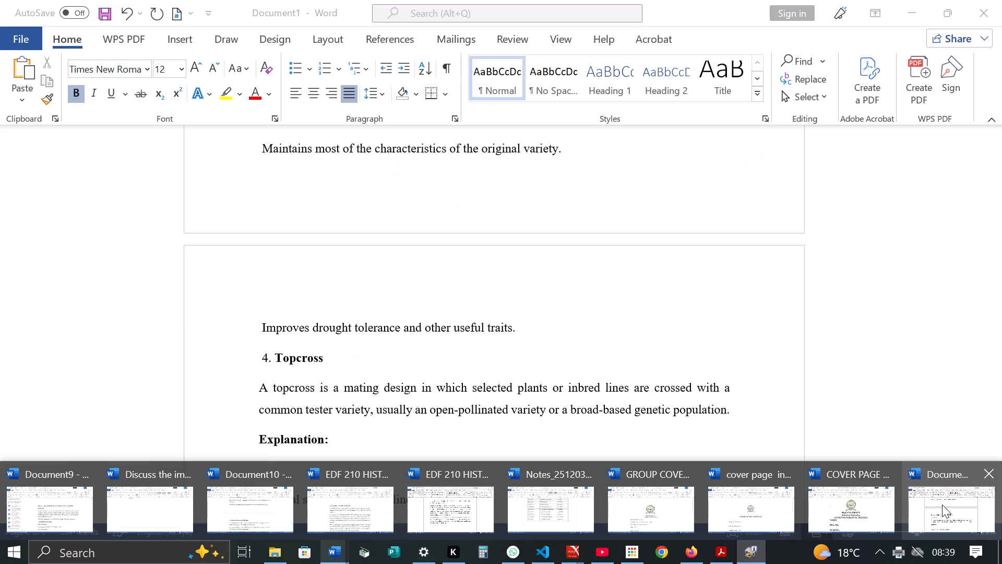
Return to Document1 in Word and remove the blank lines above the four points under the Topcross "Explanation:" heading.
left_click(942, 504)
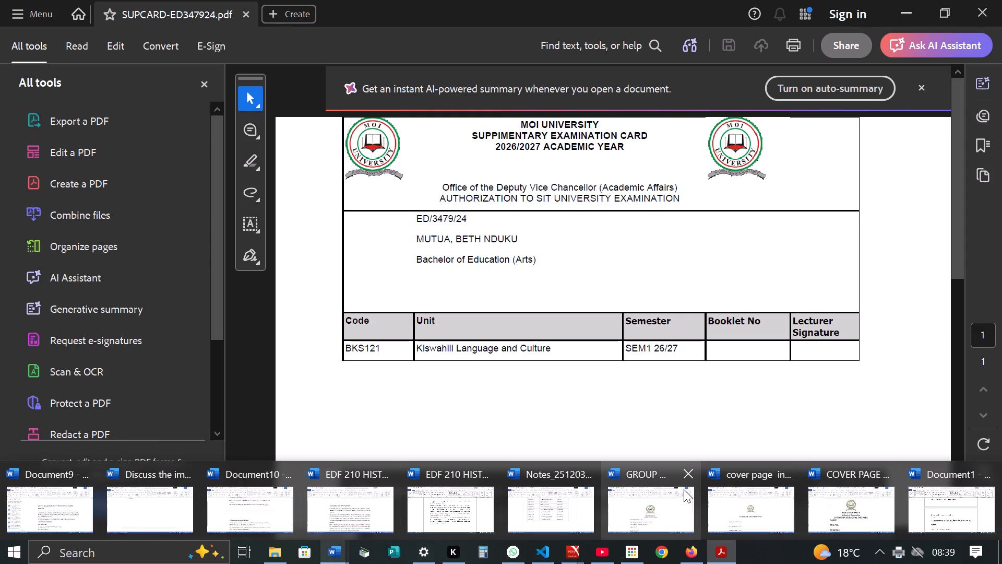
left_click(929, 507)
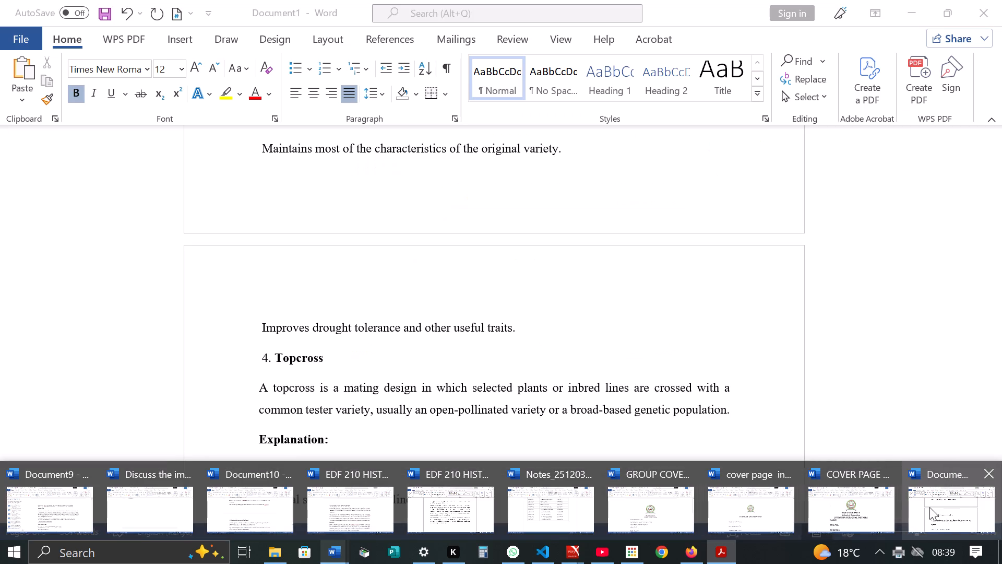
scroll(336, 373, "down", 1)
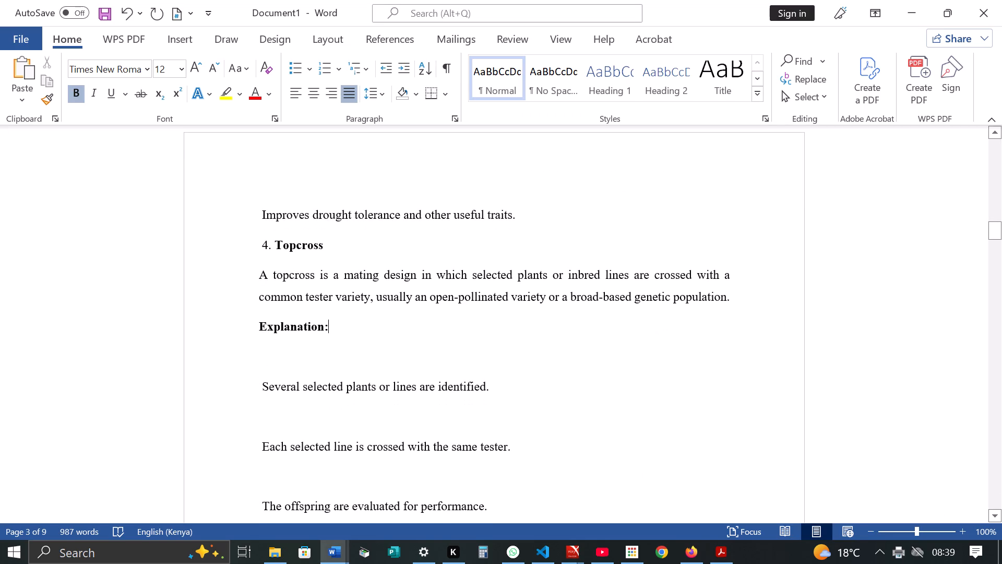
left_click(284, 358)
key("BackSpace")
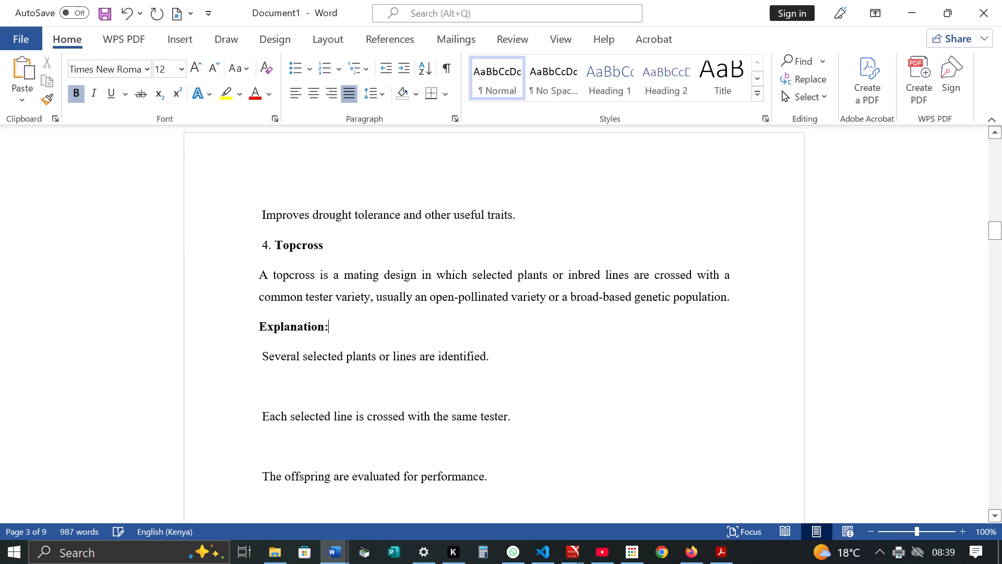
left_click(286, 389)
key("BackSpace")
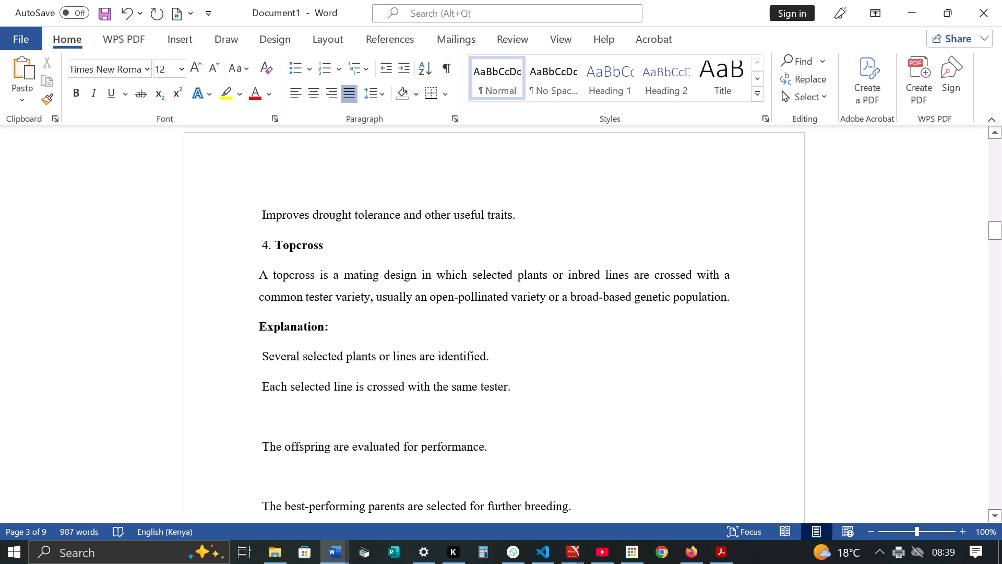
left_click(278, 421)
key("BackSpace")
left_click(269, 455)
key("BackSpace")
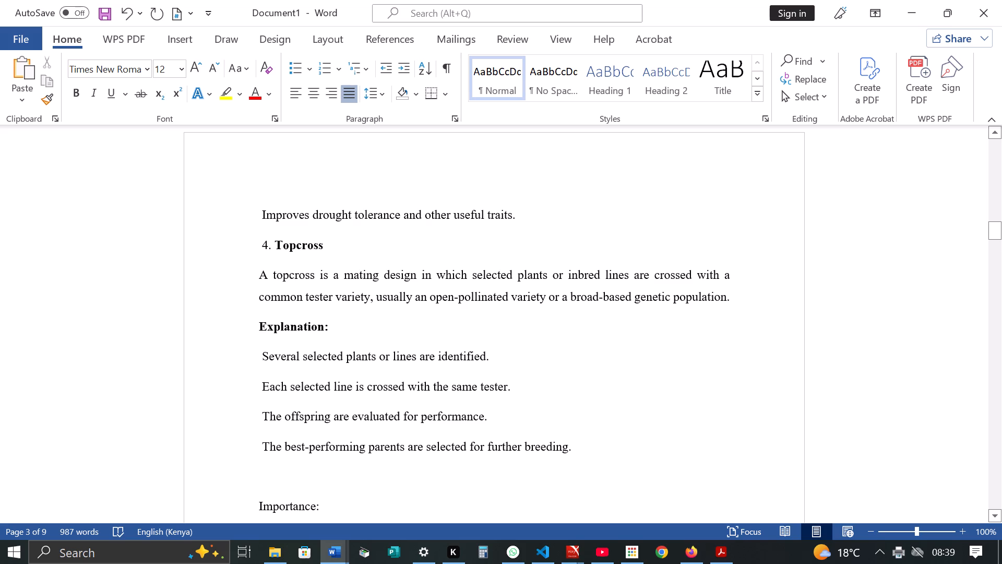
Remove the blank line above the "Importance:" heading of the Topcross section and make the heading bold.
left_click(271, 469)
key("BackSpace")
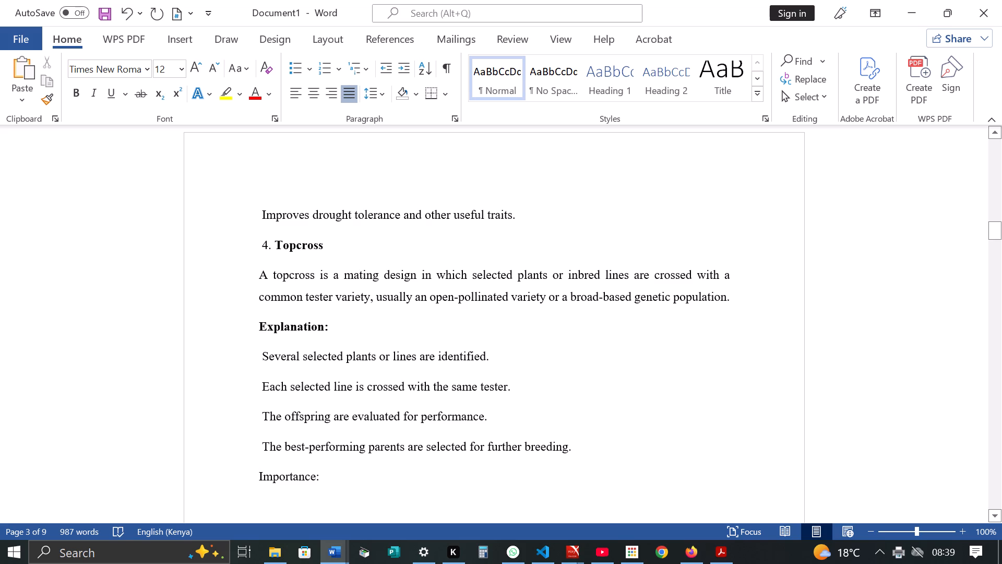
left_click_drag(257, 476, 319, 494)
left_click(334, 465)
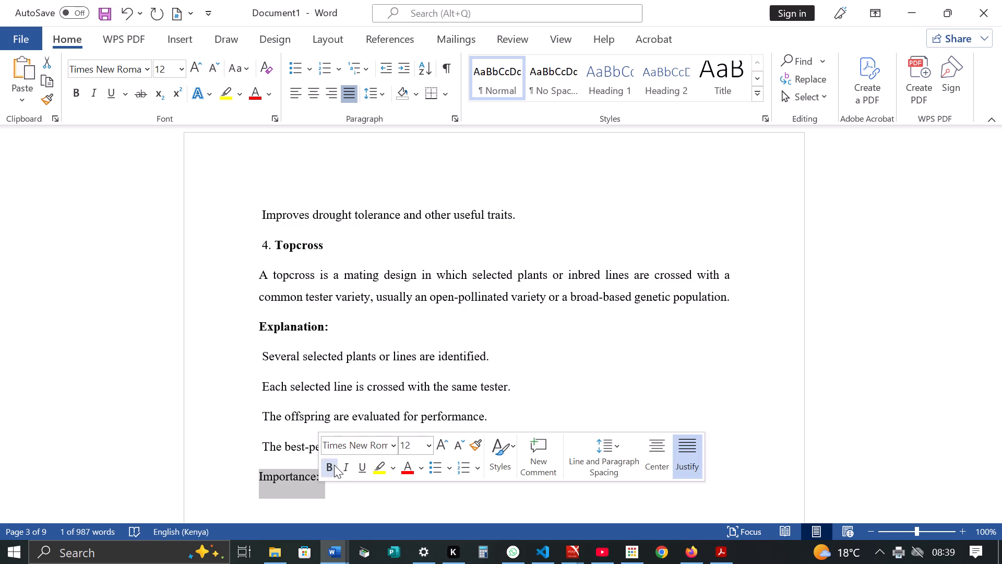
left_click(595, 340)
Remove the blank lines from the Topcross "Importance:" heading through its four points down to the Diallel Cross heading.
scroll(542, 304, "down", 1)
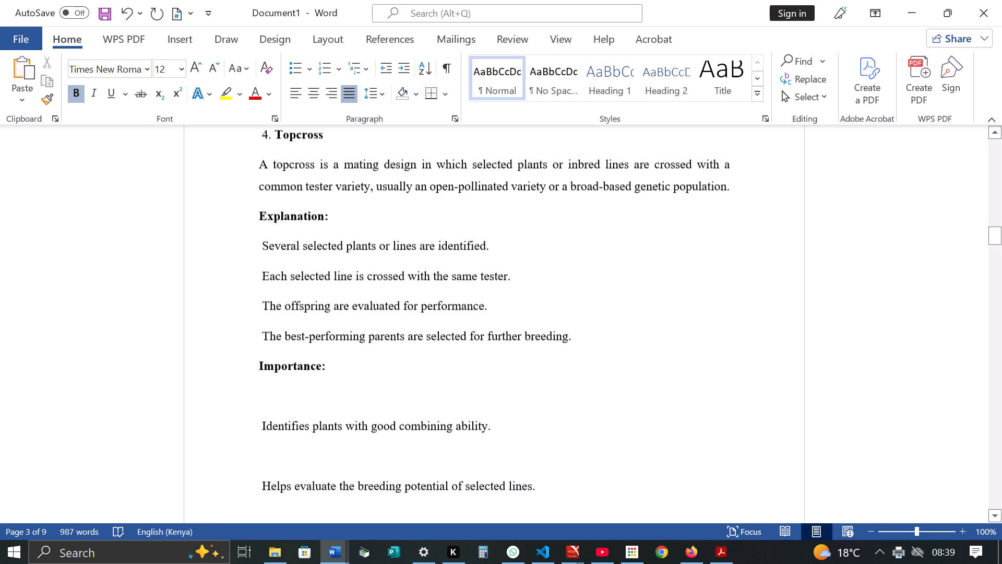
scroll(542, 304, "down", 2)
left_click(275, 231)
key("BackSpace")
key("BackSpace")
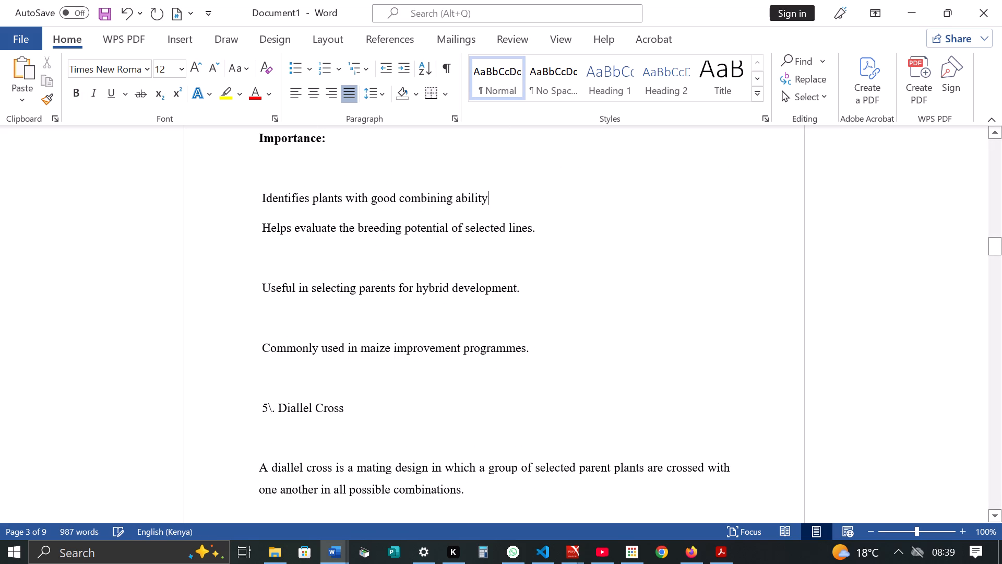
left_click(284, 260)
key("BackSpace")
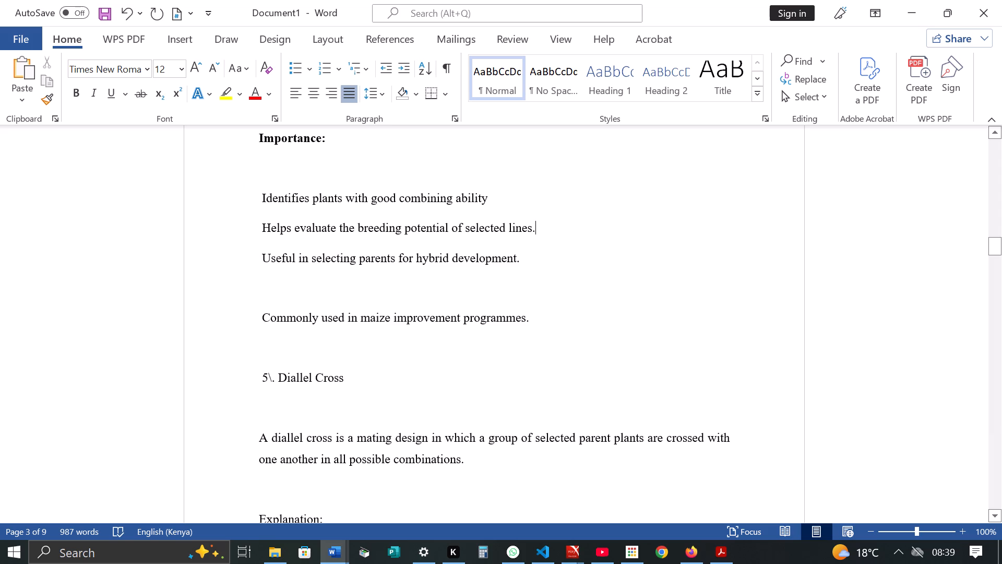
left_click(278, 300)
key("BackSpace")
left_click(285, 323)
key("BackSpace")
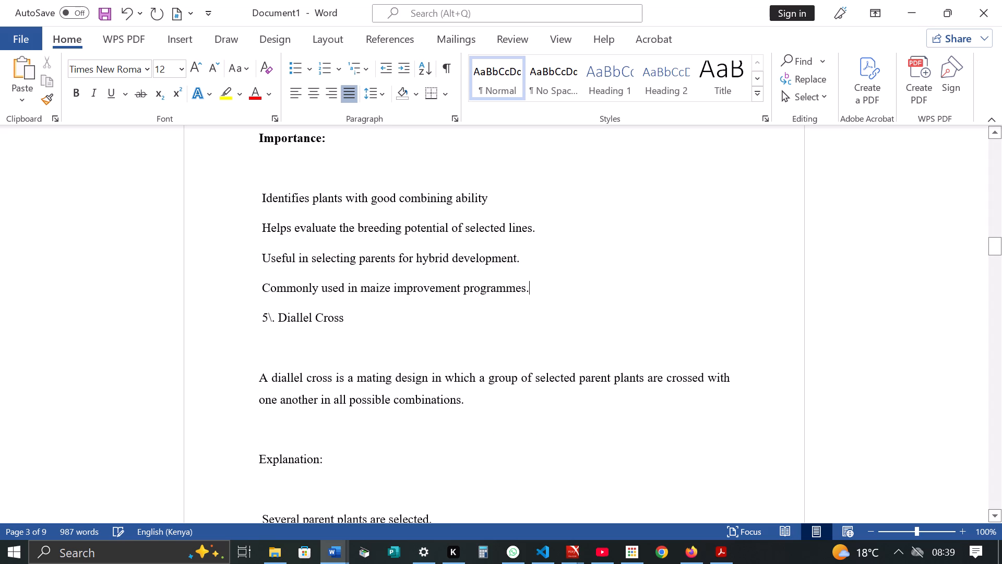
left_click(280, 168)
key("BackSpace")
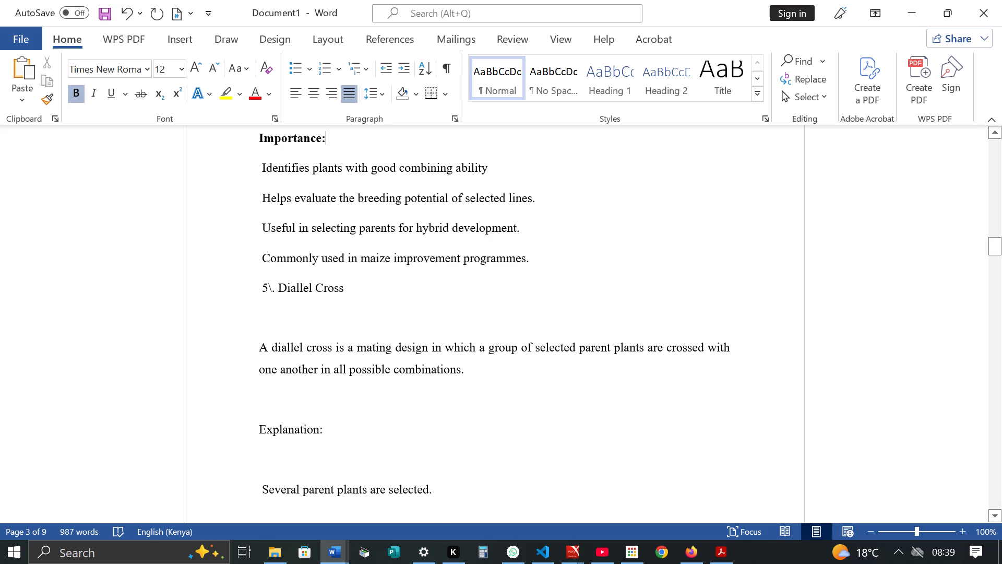
Delete the backslash from the number of the "5. Diallel Cross" heading and make ". Diallel Cross" bold.
left_click(270, 286)
key("BackSpace")
left_click_drag(271, 286, 362, 295)
left_click(368, 271)
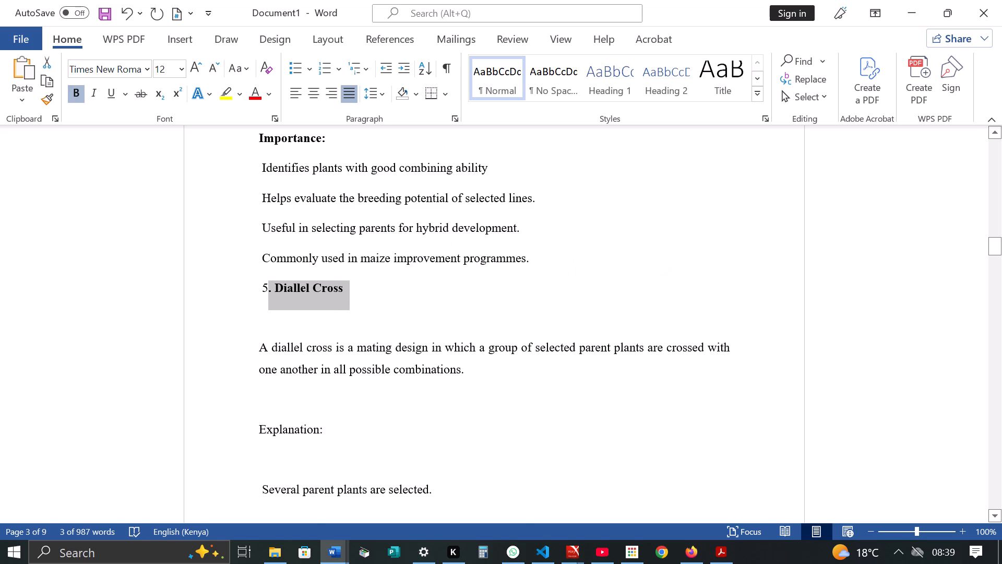
Remove the blank lines above and below the Diallel Cross definition and make the "Explanation:" heading beneath it bold.
left_click(280, 324)
key("BackSpace")
left_click(273, 371)
key("BackSpace")
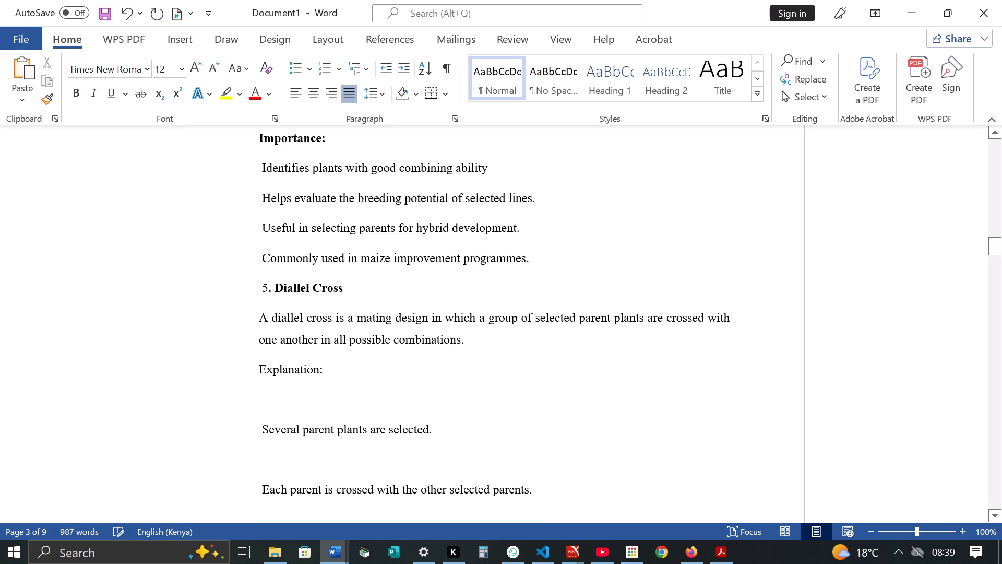
left_click_drag(250, 365, 320, 394)
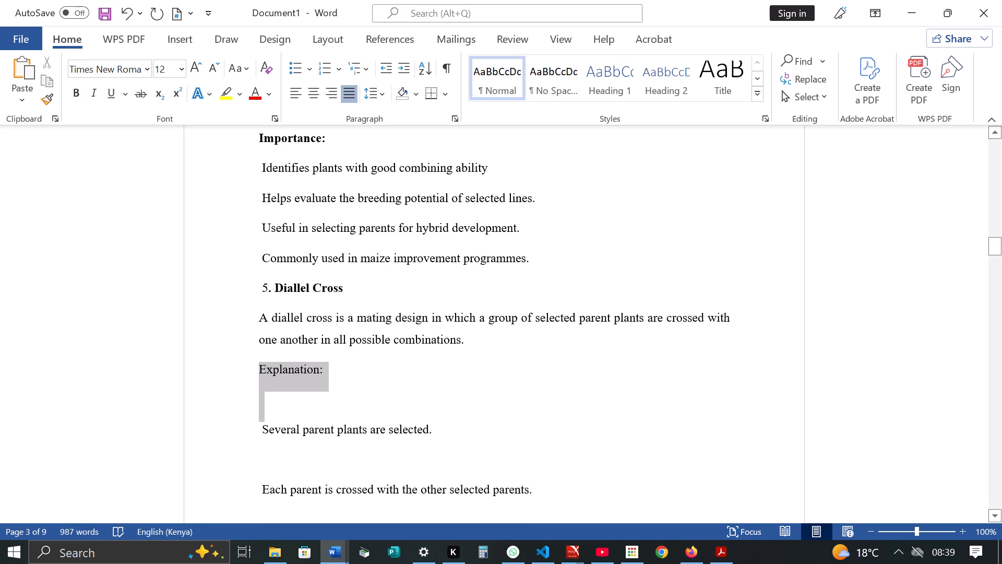
left_click_drag(320, 394, 330, 372)
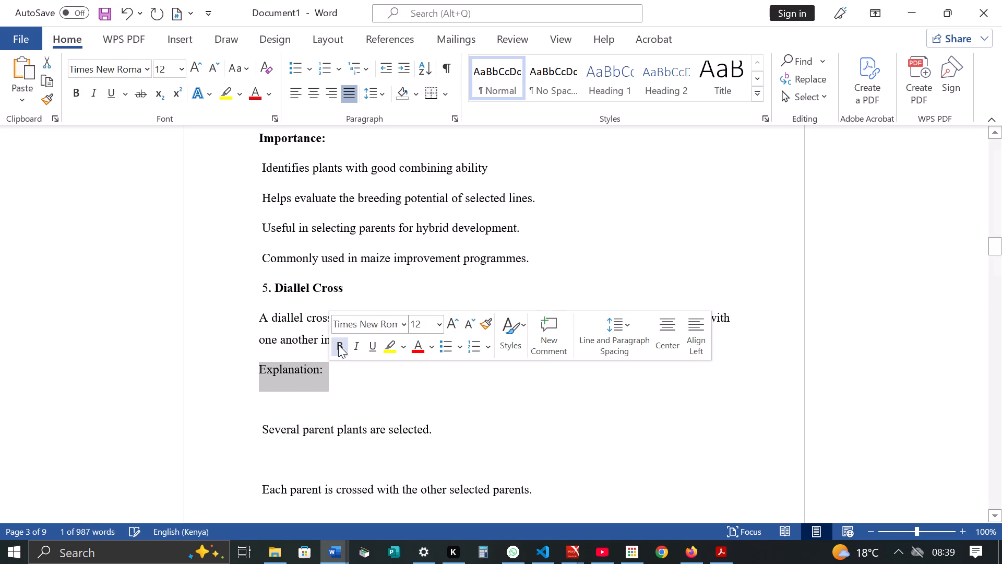
left_click(340, 343)
left_click(380, 381)
Remove the blank lines above the four points under the Diallel Cross "Explanation:" heading.
left_click(283, 404)
key("BackSpace")
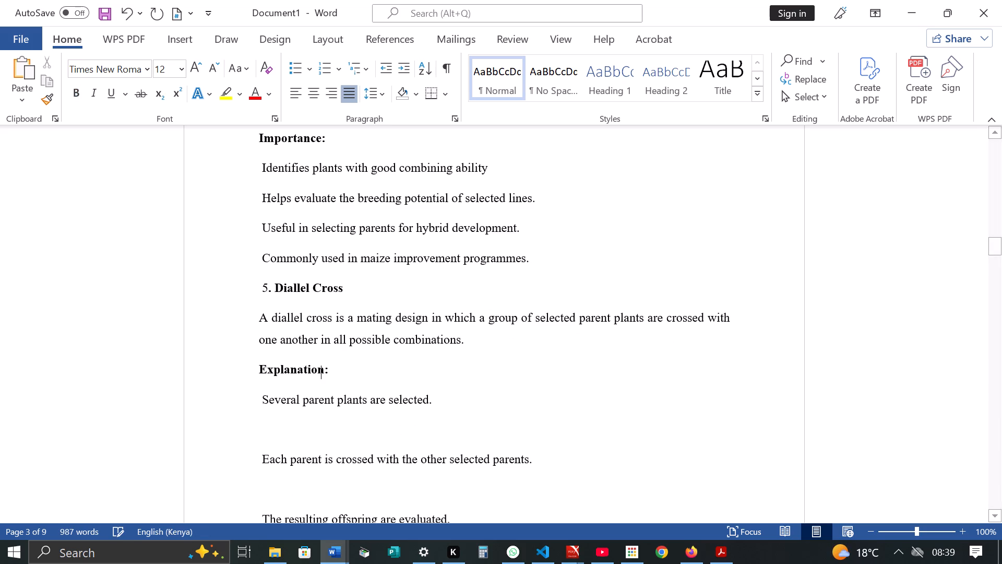
left_click(276, 428)
key("BackSpace")
left_click_drag(272, 465, 278, 470)
key("BackSpace")
scroll(321, 409, "down", 2)
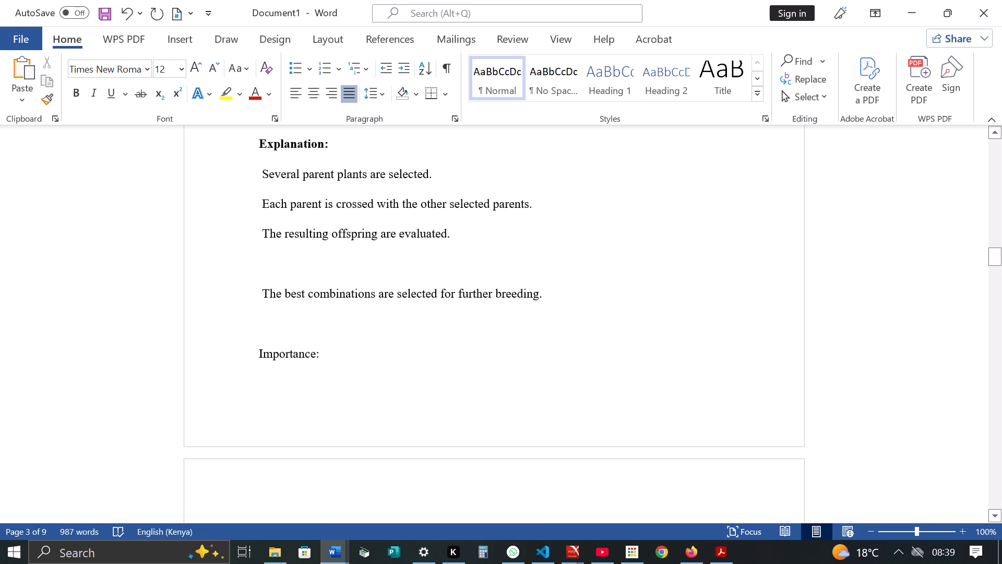
left_click(282, 273)
key("BackSpace")
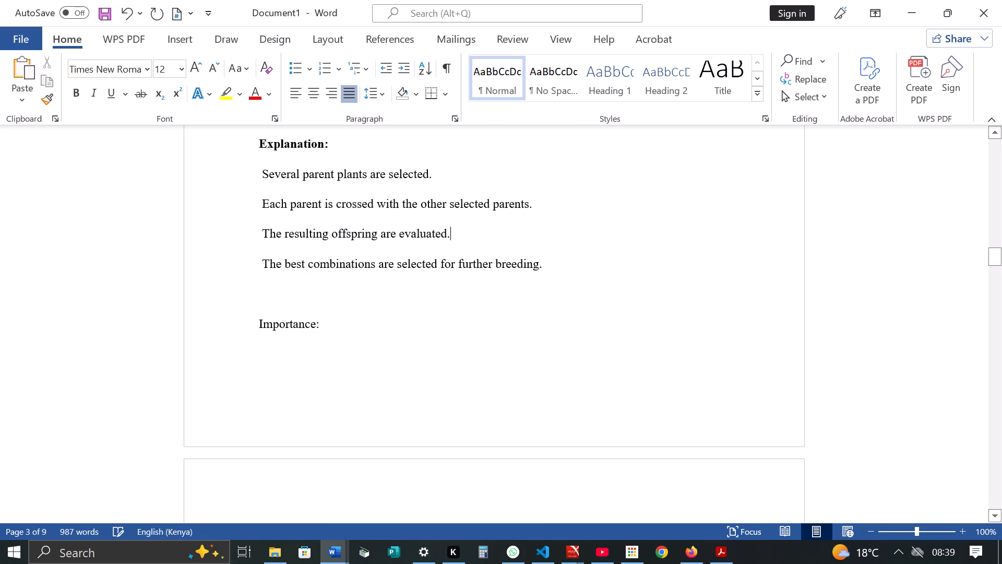
Remove the blank line above the "Importance:" heading of the Diallel Cross section and make the heading bold.
left_click(272, 300)
key("BackSpace")
left_click_drag(236, 289, 337, 318)
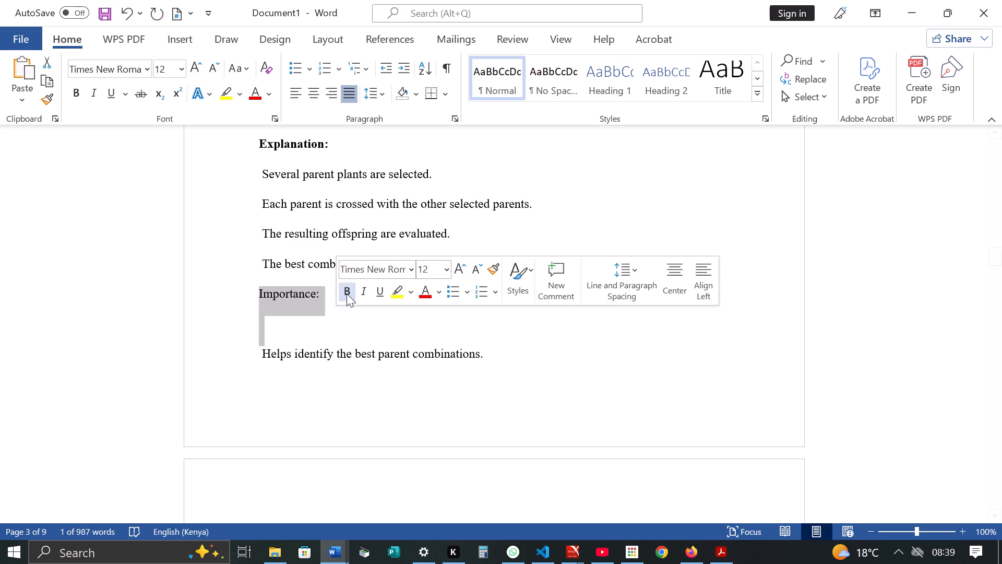
left_click(347, 293)
Remove the blank lines above the four Diallel Cross "Importance:" points, through "Useful in developing improved crop varieties.".
left_click(337, 326)
key("BackSpace")
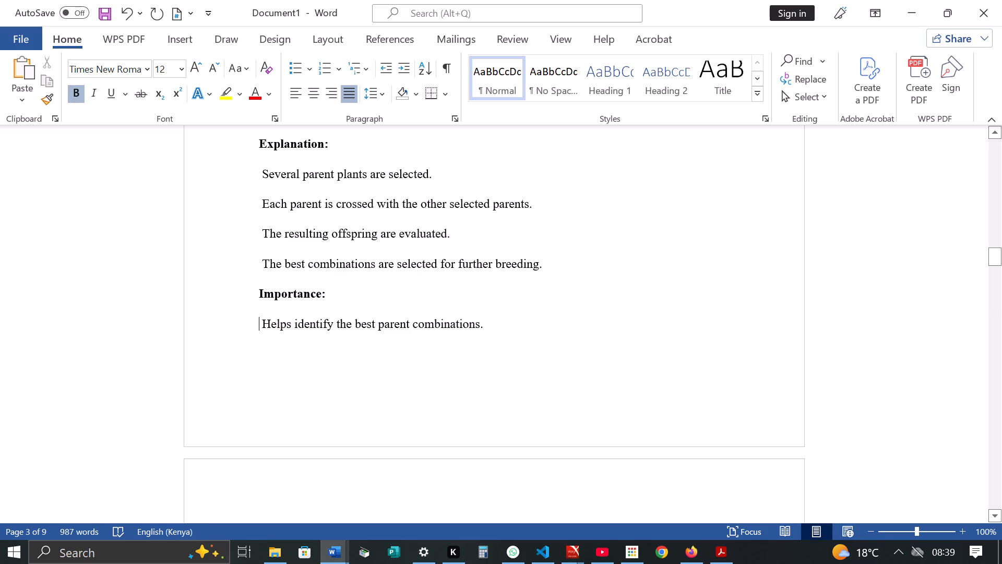
left_click(276, 366)
key("BackSpace")
left_click(267, 397)
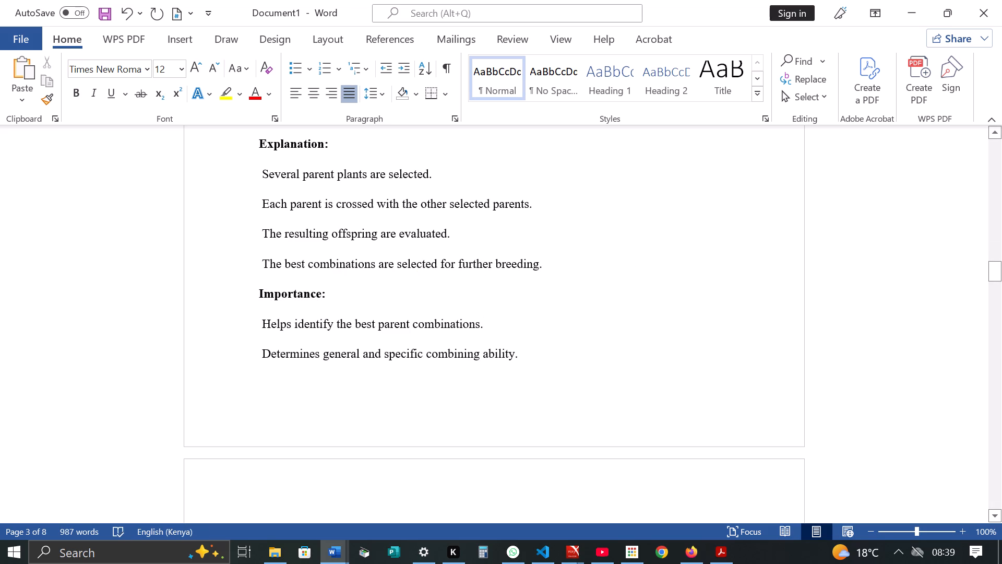
left_click_drag(281, 446, 283, 438)
left_click(281, 420)
scroll(357, 414, "down", 2)
left_click(293, 296)
key("BackSpace")
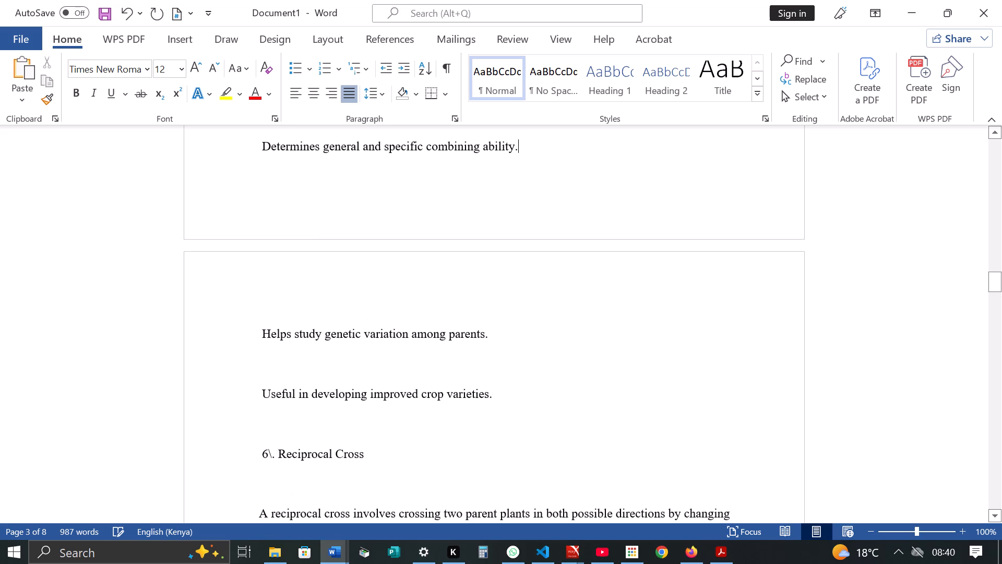
left_click(275, 374)
key("BackSpace")
Remove the blank line above the Reciprocal Cross heading, delete the backslash from its number "6.", and make "Reciprocal Cross" bold.
left_click(276, 408)
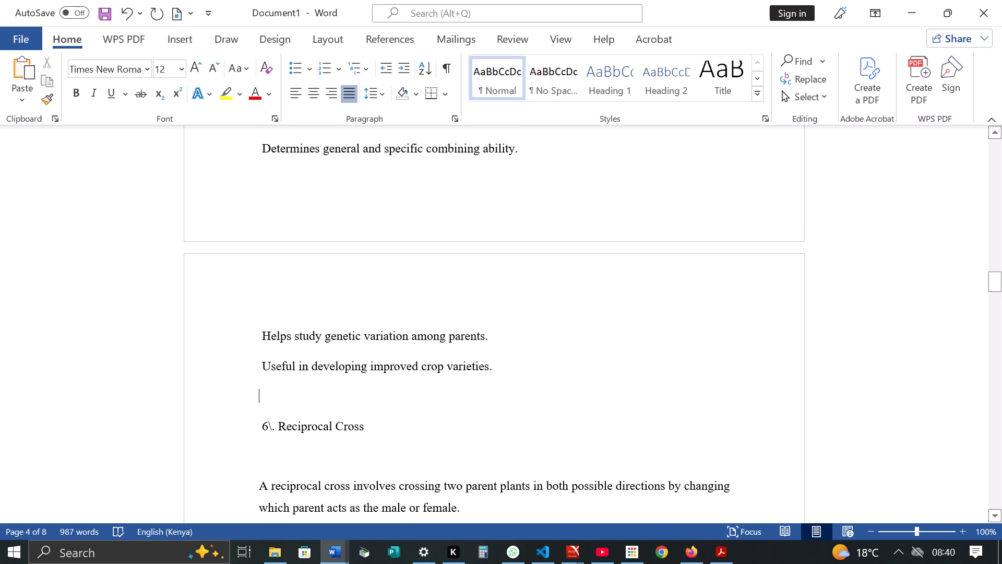
key("BackSpace")
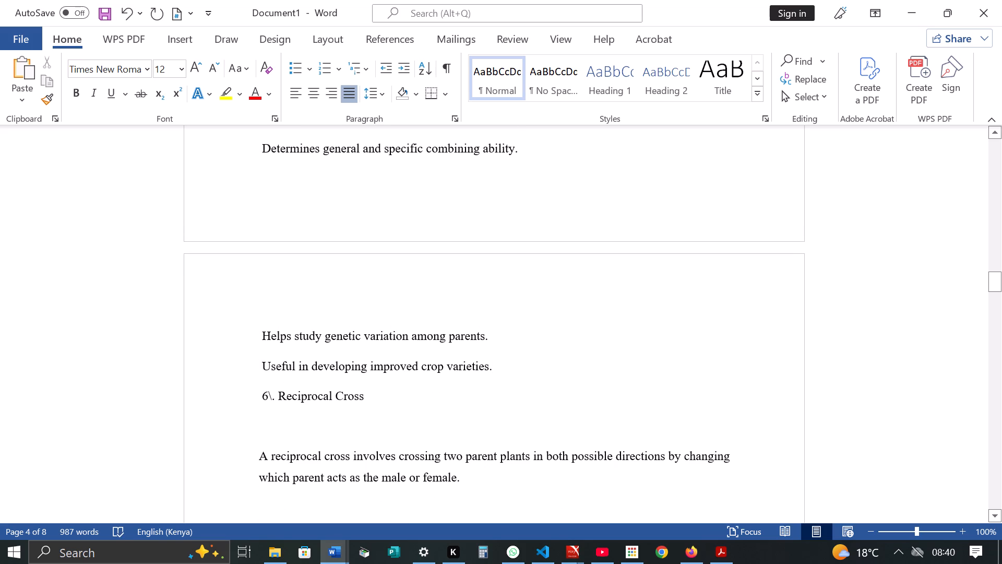
left_click(272, 397)
key("BackSpace")
left_click_drag(273, 391, 355, 407)
left_click(362, 381)
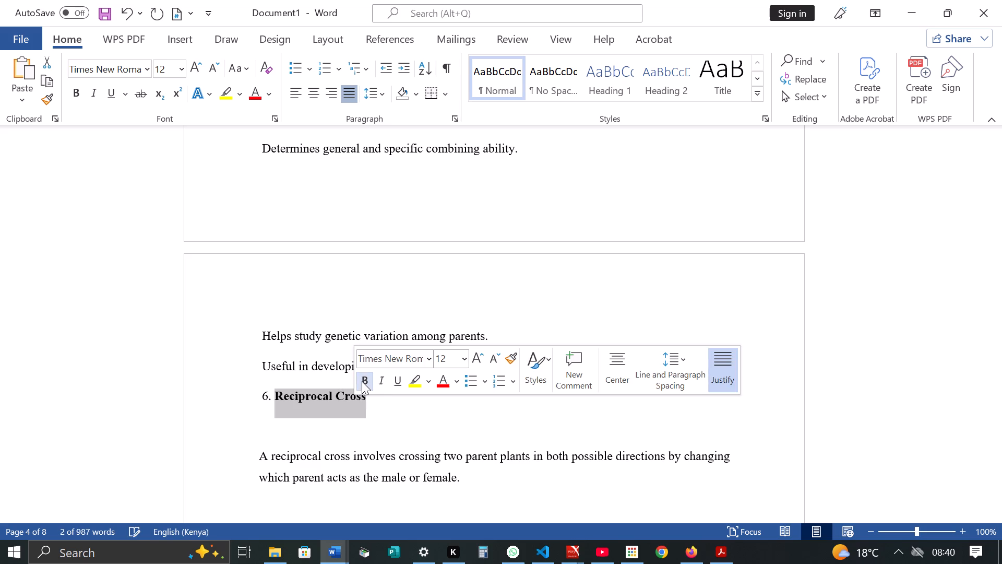
left_click(393, 404)
Remove the blank lines above and below the Reciprocal Cross definition and make the "Explanation:" heading beneath it bold.
left_click(293, 435)
key("BackSpace")
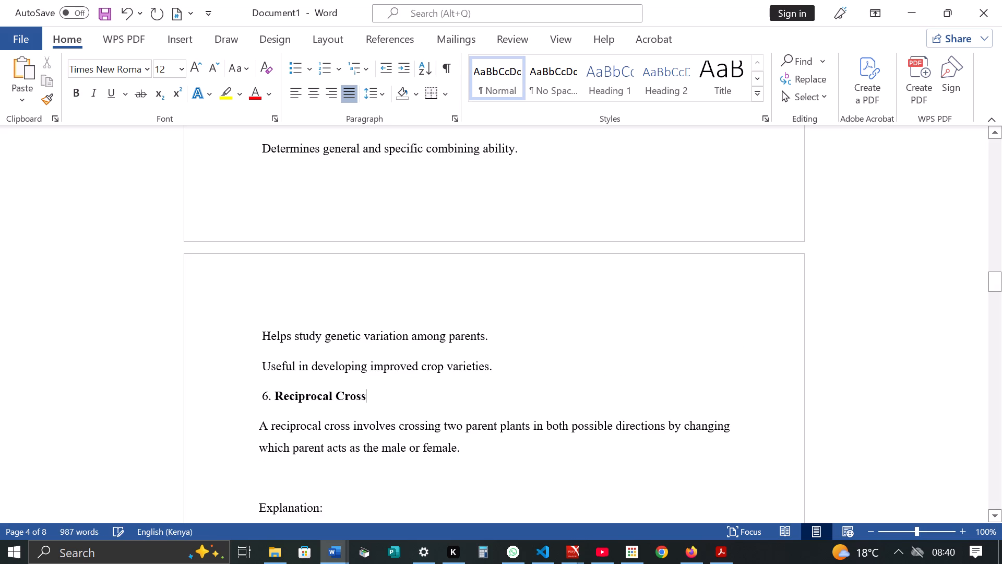
left_click(276, 485)
key("BackSpace")
left_click_drag(250, 476, 333, 488)
left_click(343, 462)
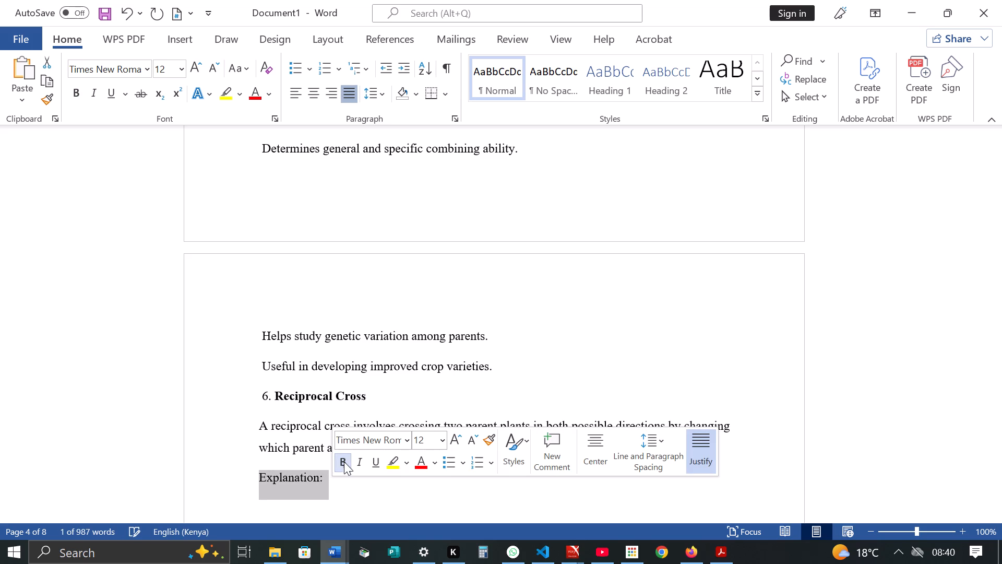
left_click(390, 490)
scroll(389, 475, "down", 1)
scroll(389, 430, "down", 1)
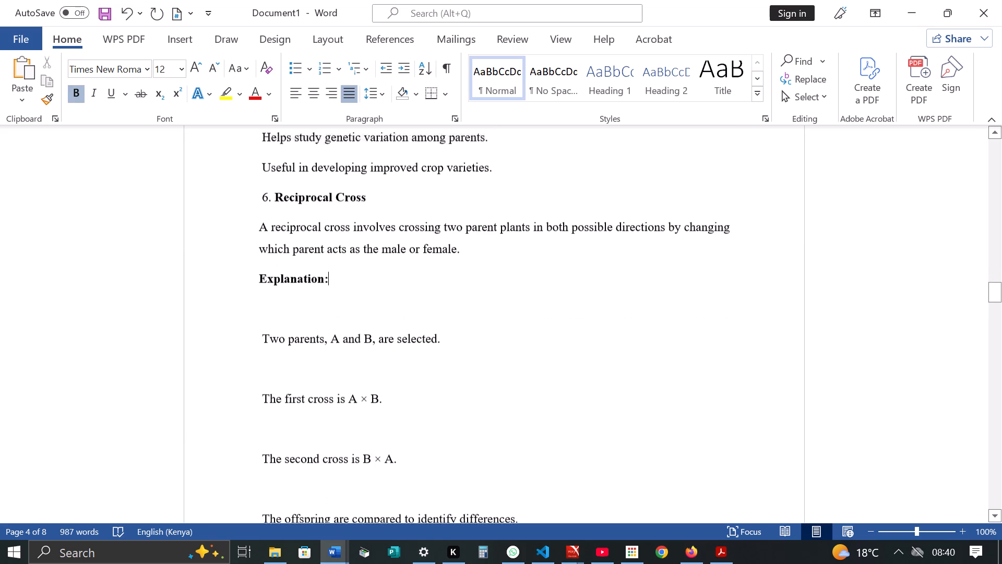
Remove the blank lines above the four Reciprocal Cross "Explanation:" points, through "The offspring are compared to identify differences.".
left_click(286, 294)
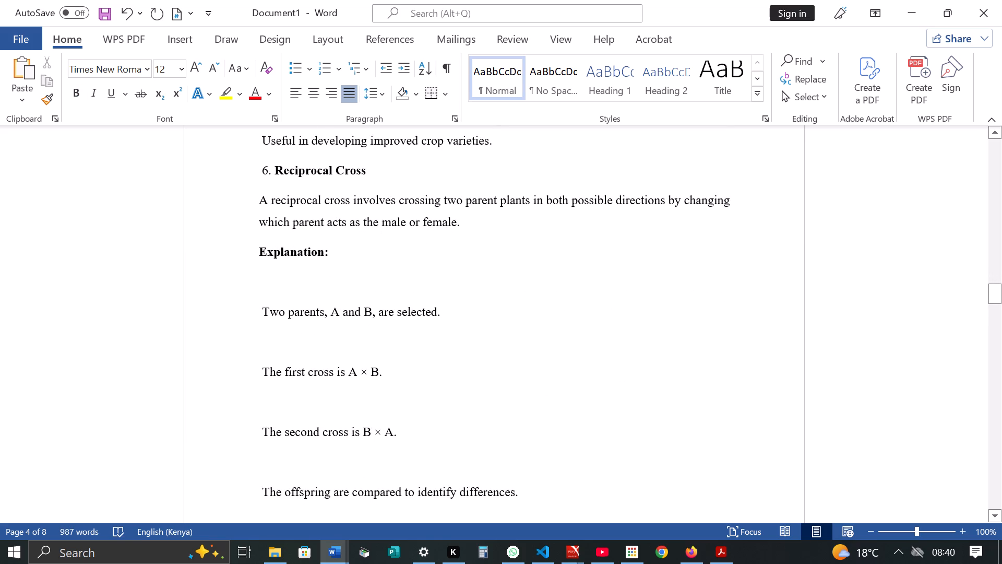
key("BackSpace")
left_click(287, 312)
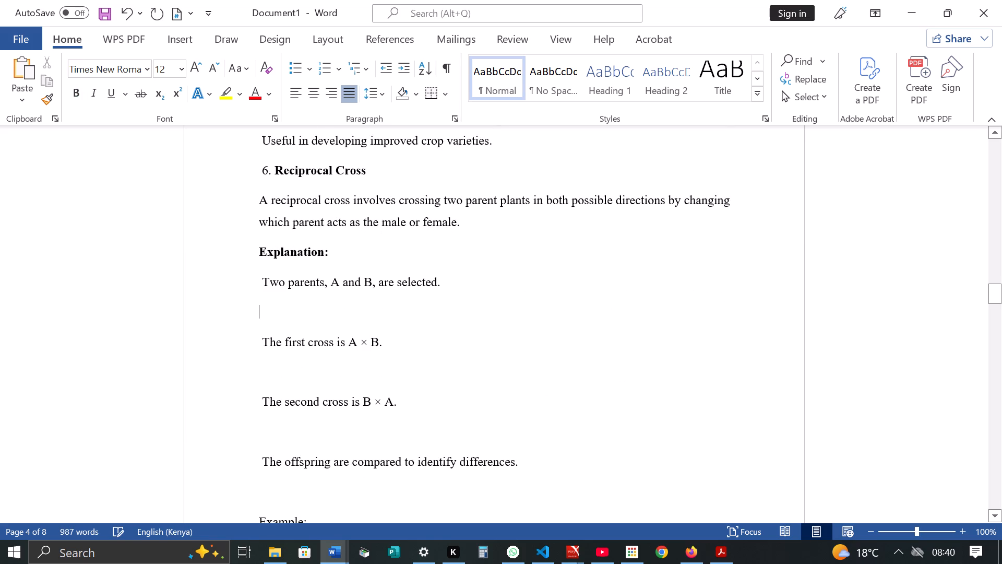
key("BackSpace")
left_click(276, 355)
key("BackSpace")
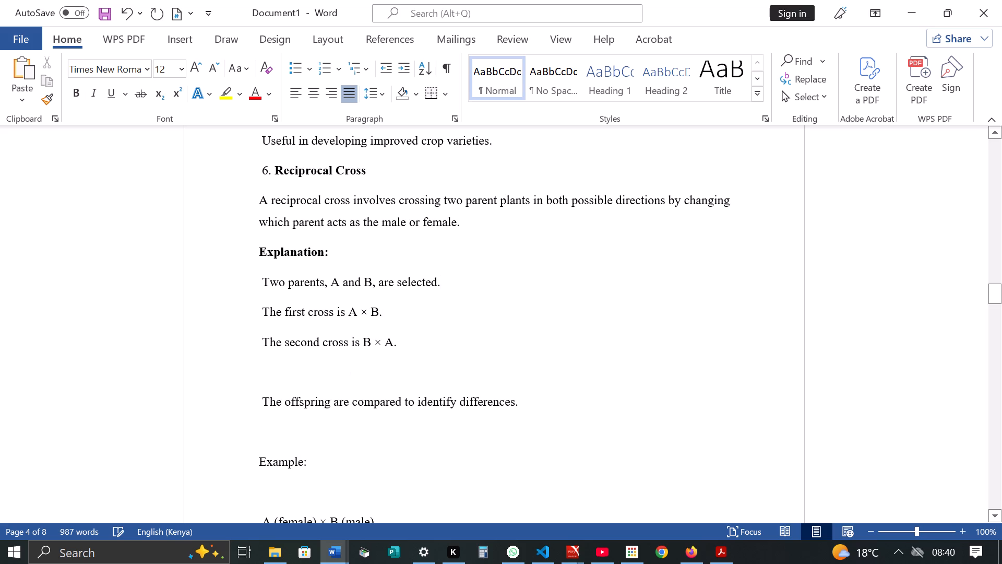
left_click(269, 382)
key("BackSpace")
Remove the blank line above the "Example:" heading of the Reciprocal Cross section and make the heading bold.
left_click(275, 415)
key("BackSpace")
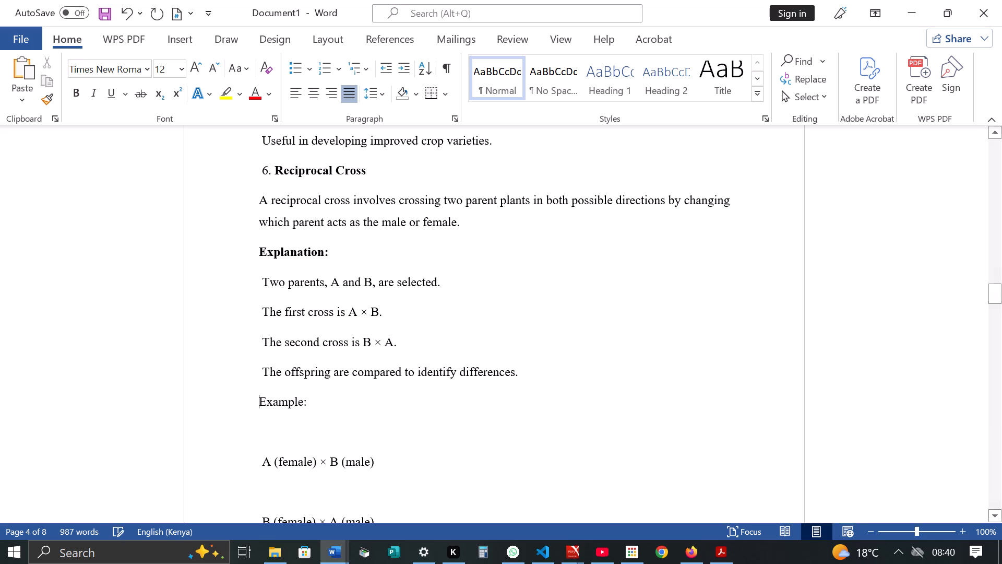
left_click_drag(254, 392, 315, 414)
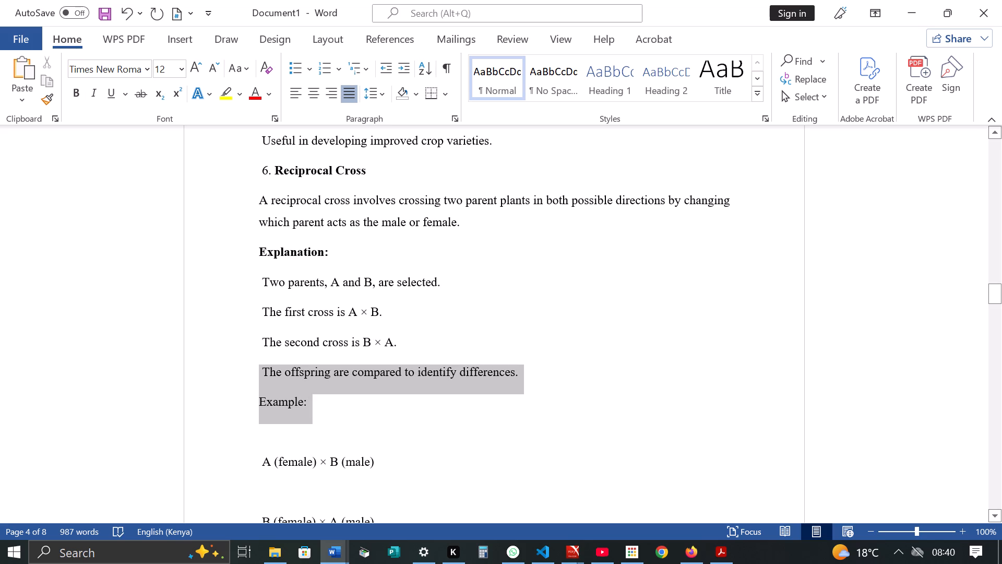
left_click_drag(315, 414, 314, 414)
left_click(364, 429)
left_click_drag(255, 396, 317, 413)
left_click(327, 393)
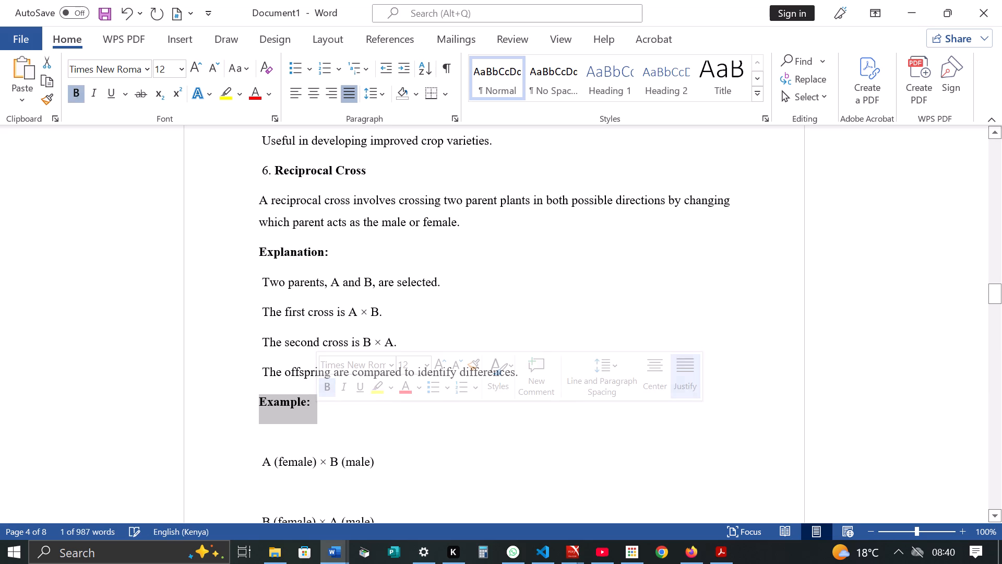
Remove the blank lines above the two Reciprocal Cross example lines, "A (female) × B (male)" and "B (female) × A (male)".
left_click(342, 446)
key("BackSpace")
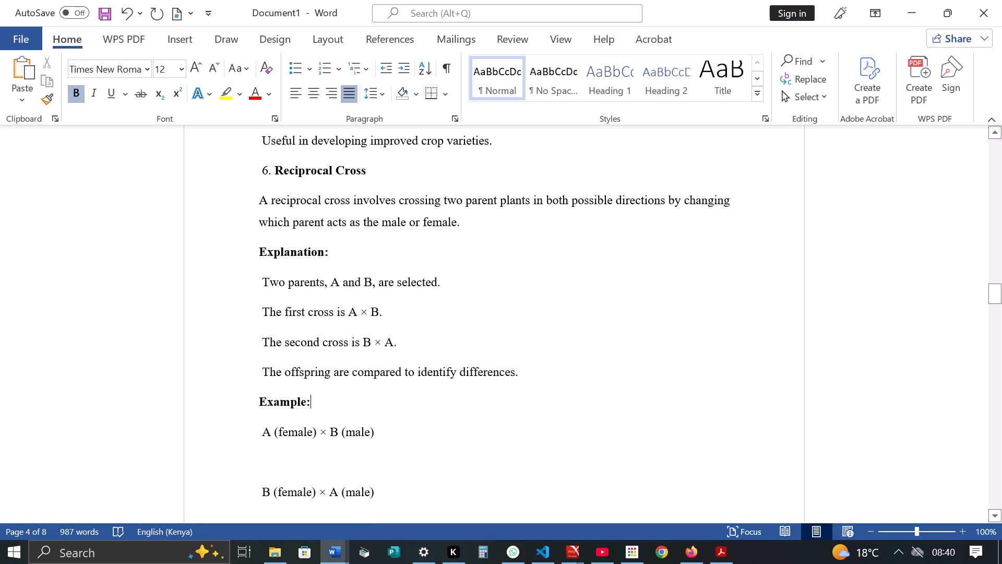
left_click(278, 465)
key("BackSpace")
Remove the blank line above the "Importance:" heading of the Reciprocal Cross section and make the heading bold.
scroll(276, 461, "down", 2)
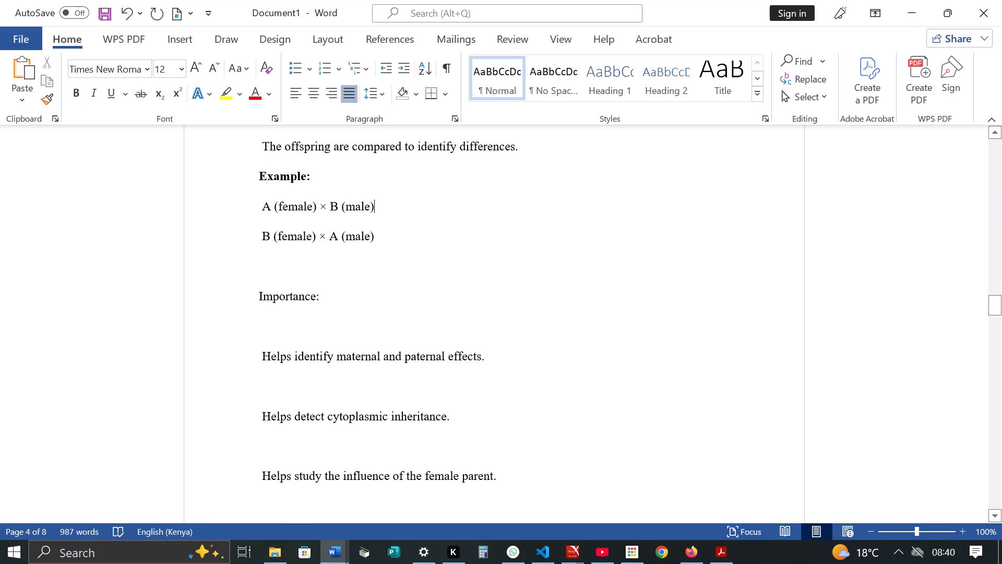
left_click(276, 263)
key("BackSpace")
left_click_drag(258, 266, 330, 280)
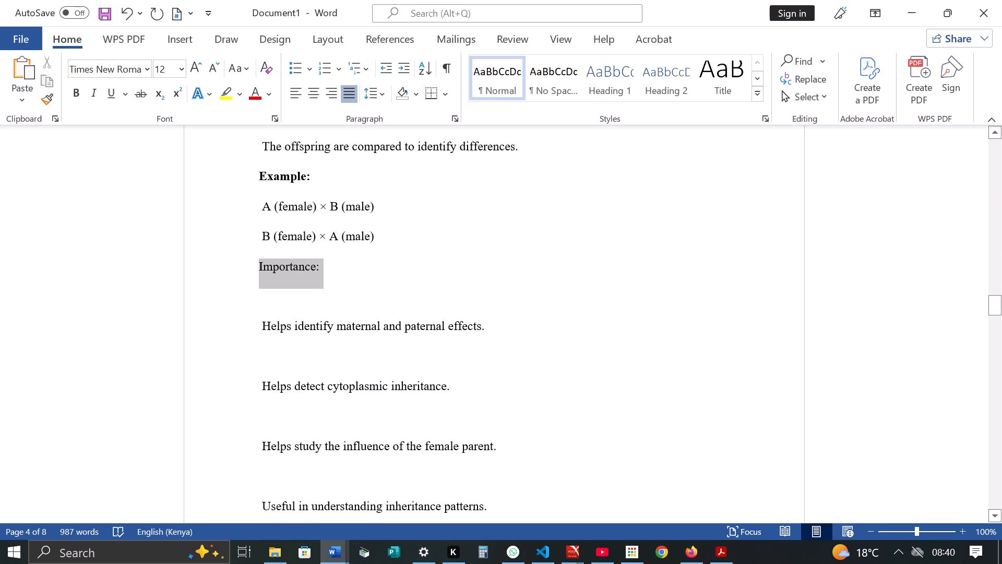
left_click(341, 258)
Remove the blank lines above the four Reciprocal Cross "Importance:" points, through "Useful in understanding inheritance patterns.".
left_click(343, 312)
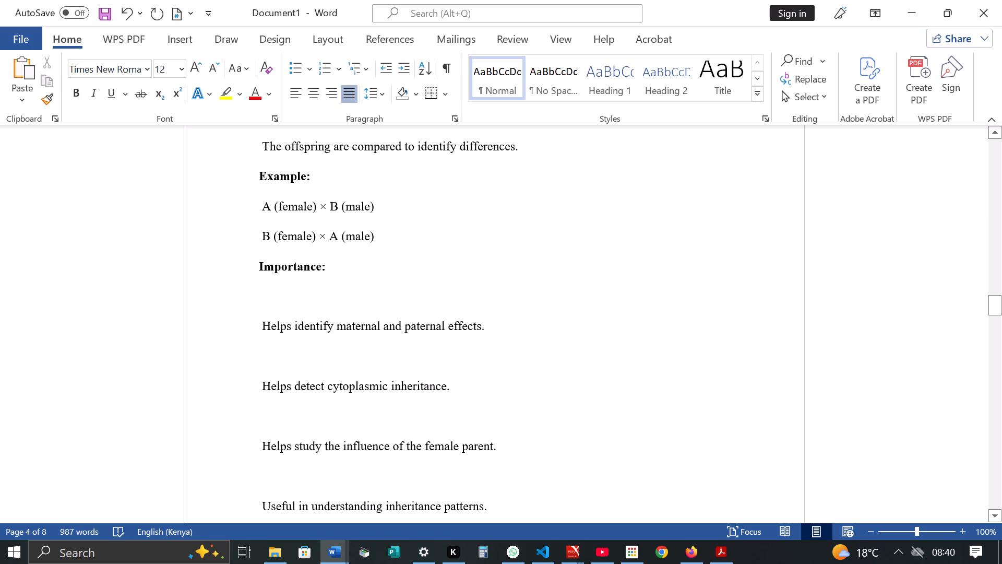
key("BackSpace")
left_click(277, 330)
key("BackSpace")
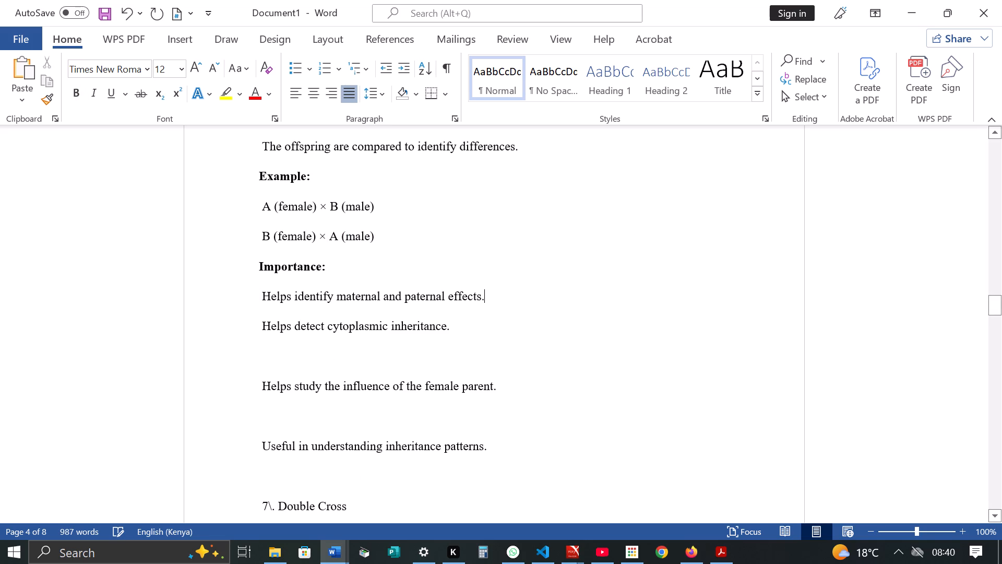
left_click(261, 364)
key("BackSpace")
left_click(283, 391)
key("BackSpace")
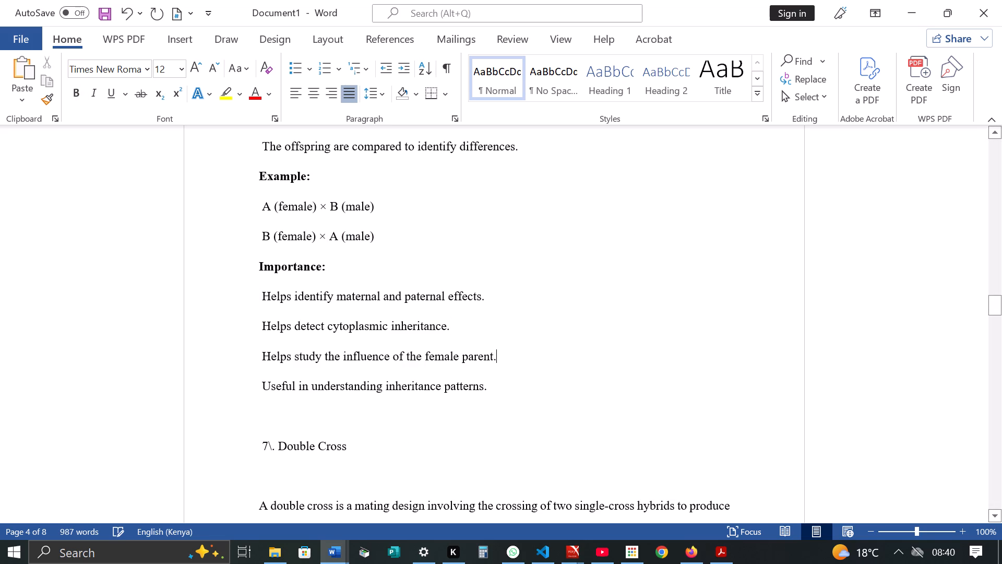
Remove the blank line above the Double Cross heading, delete the backslash from its number "7.", and make "Double Cross" bold.
left_click(279, 415)
key("BackSpace")
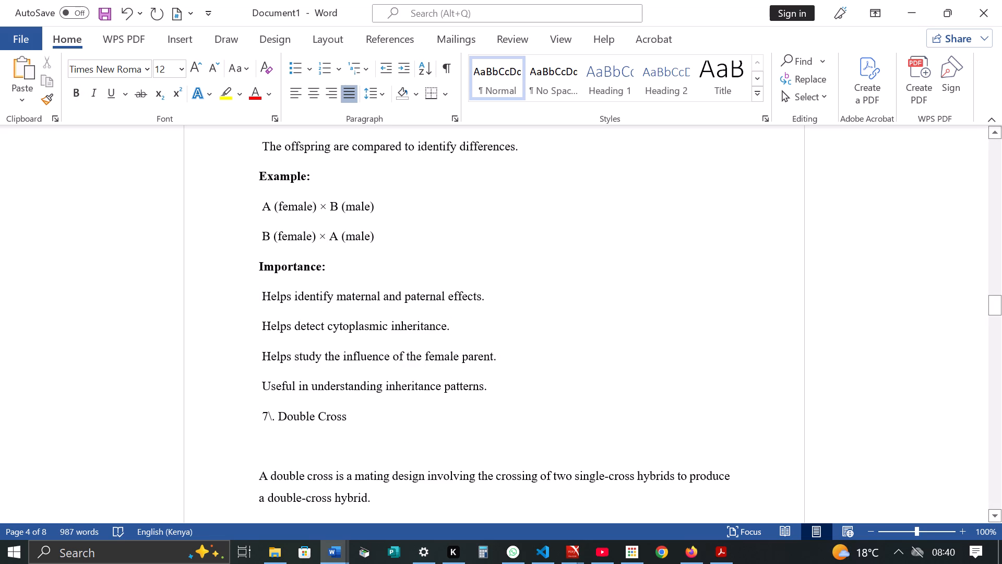
left_click(272, 417)
key("BackSpace")
left_click_drag(272, 414, 299, 418)
left_click_drag(299, 418, 333, 425)
left_click(343, 398)
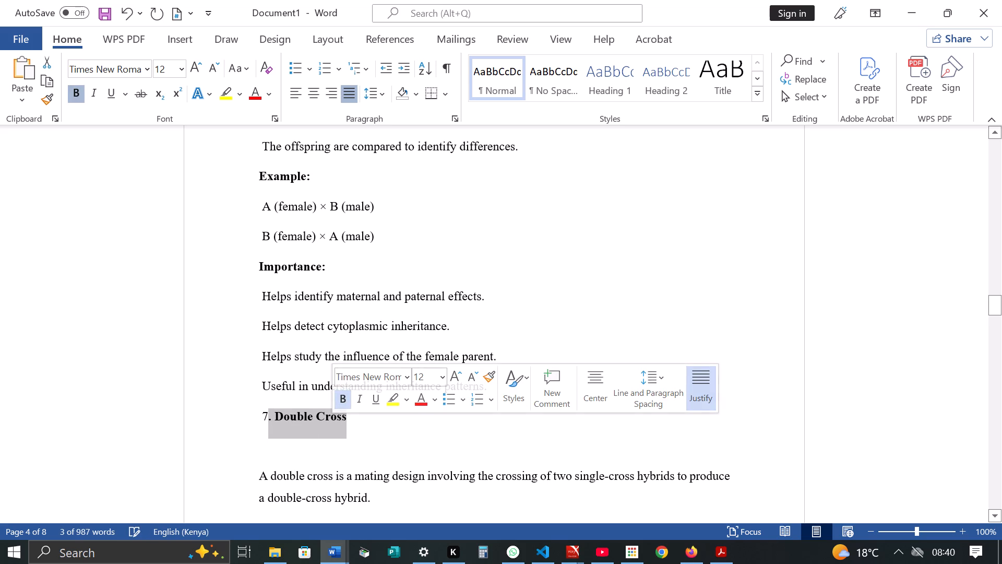
left_click(376, 431)
Remove the blank lines above and below the Double Cross definition and make the "Explanation:" heading beneath it bold.
left_click(288, 455)
key("BackSpace")
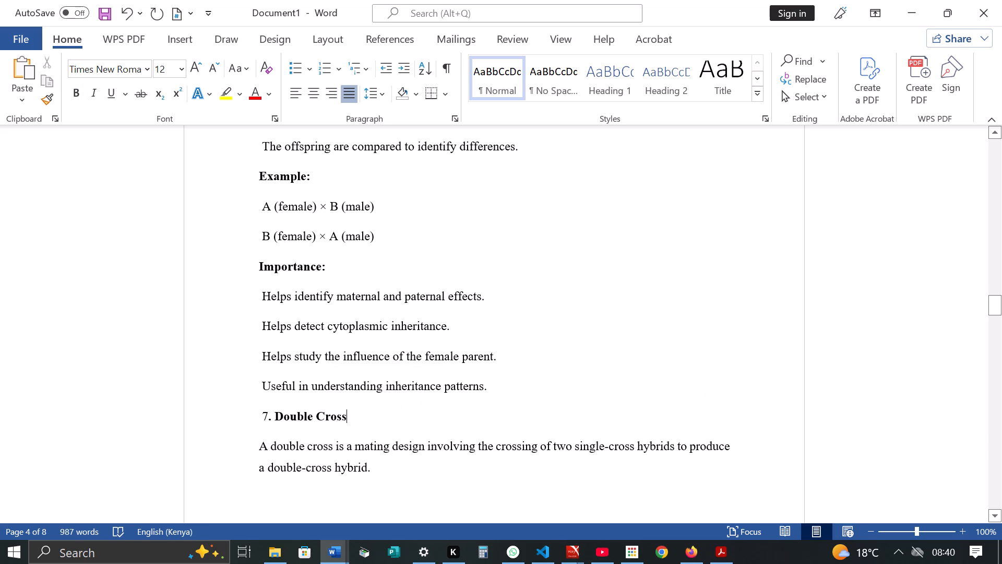
scroll(285, 431, "down", 1)
left_click(289, 393)
key("BackSpace")
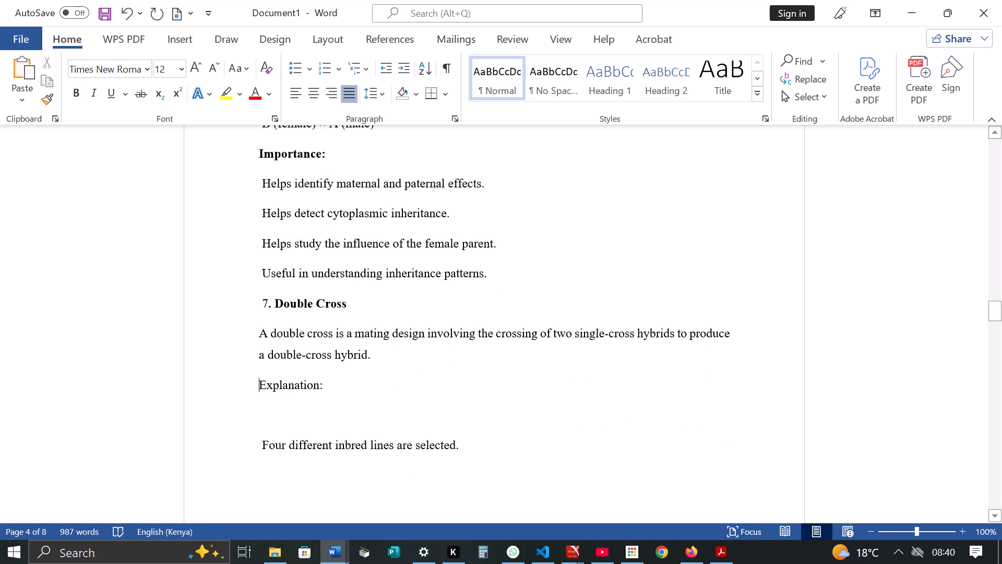
left_click_drag(250, 377, 303, 396)
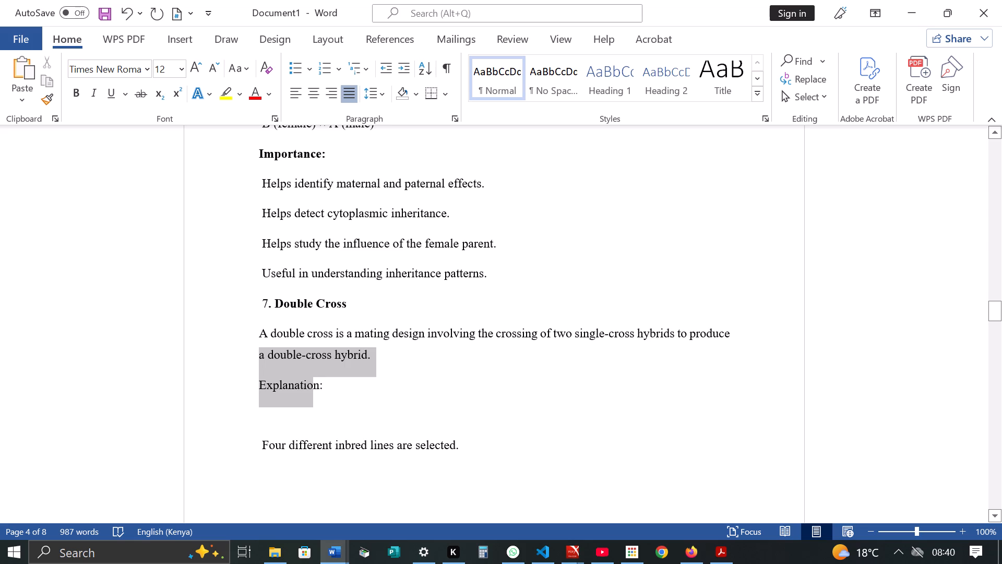
left_click_drag(303, 396, 302, 395)
left_click_drag(288, 389, 305, 394)
left_click_drag(264, 386, 314, 397)
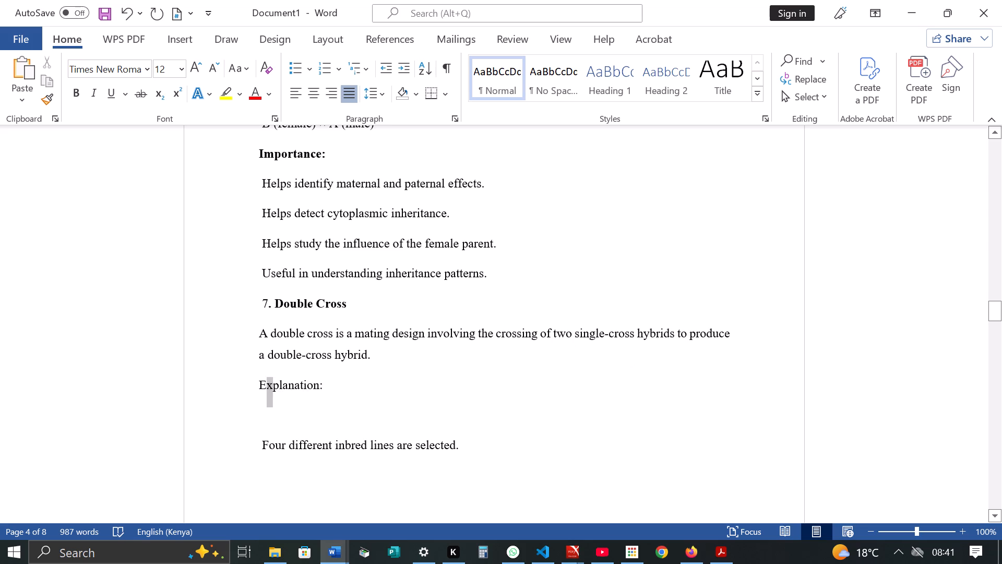
left_click_drag(314, 397, 331, 401)
left_click(342, 379)
Remove the blank lines above the four Double Cross "Explanation:" points, through "The resulting offspring form a double-cross hybrid.".
left_click(321, 427)
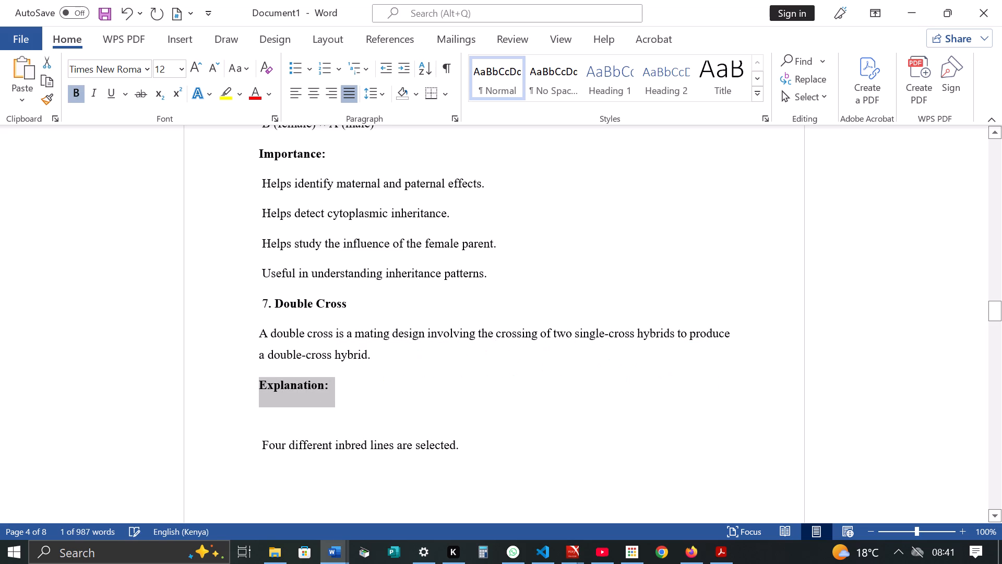
key("BackSpace")
left_click(286, 451)
key("BackSpace")
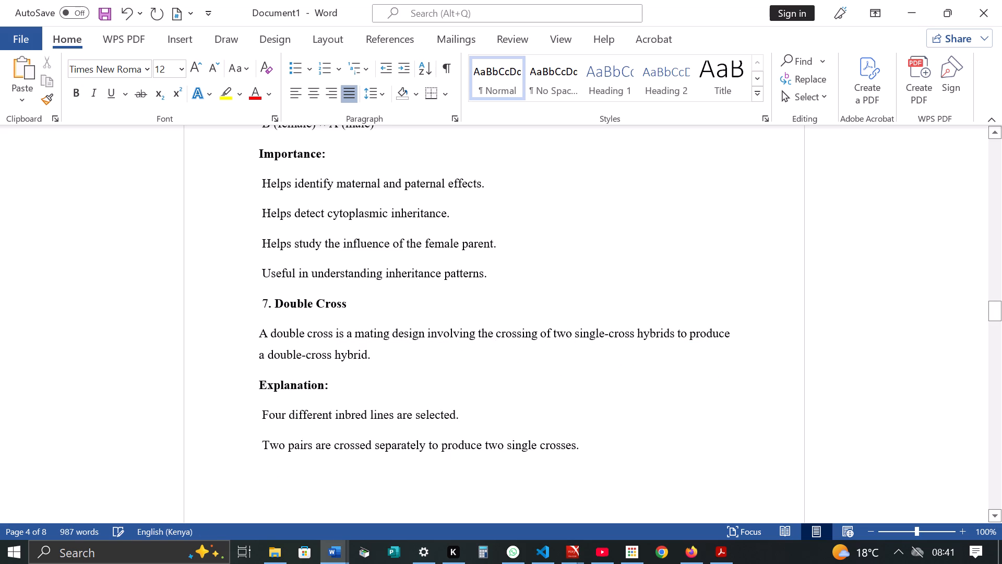
scroll(268, 449, "down", 1)
left_click(298, 400)
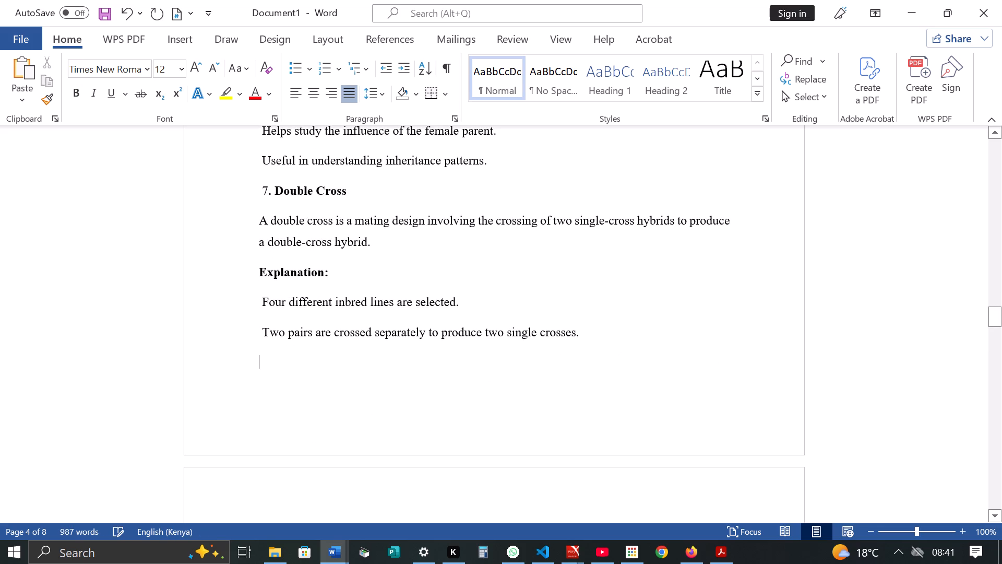
key("BackSpace")
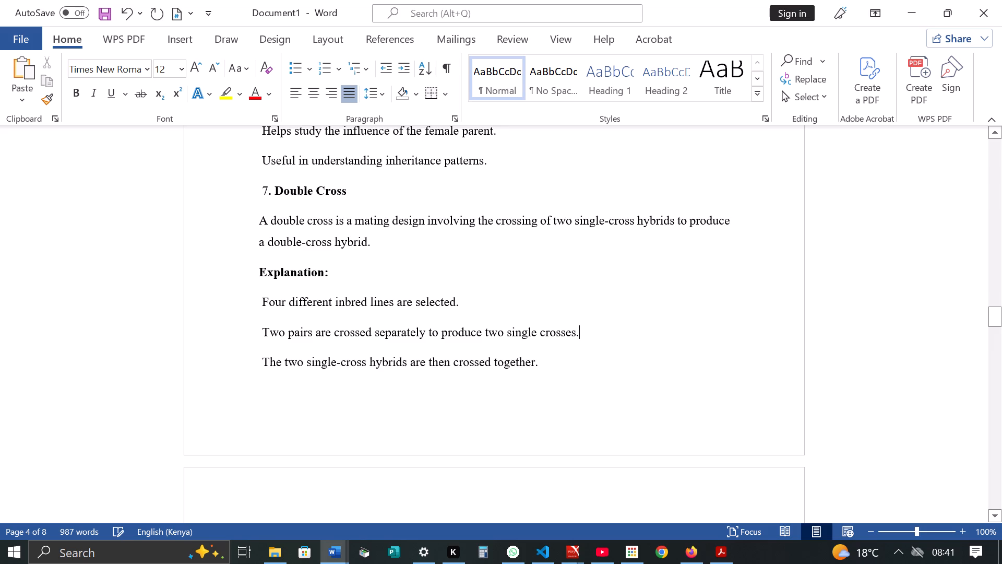
left_click(322, 412)
scroll(294, 396, "down", 2)
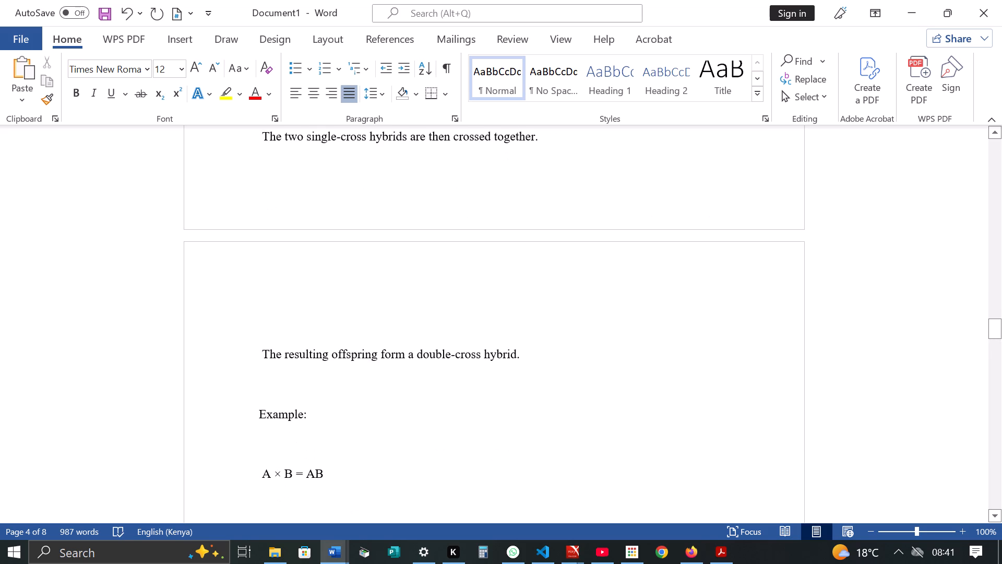
left_click(278, 309)
key("BackSpace")
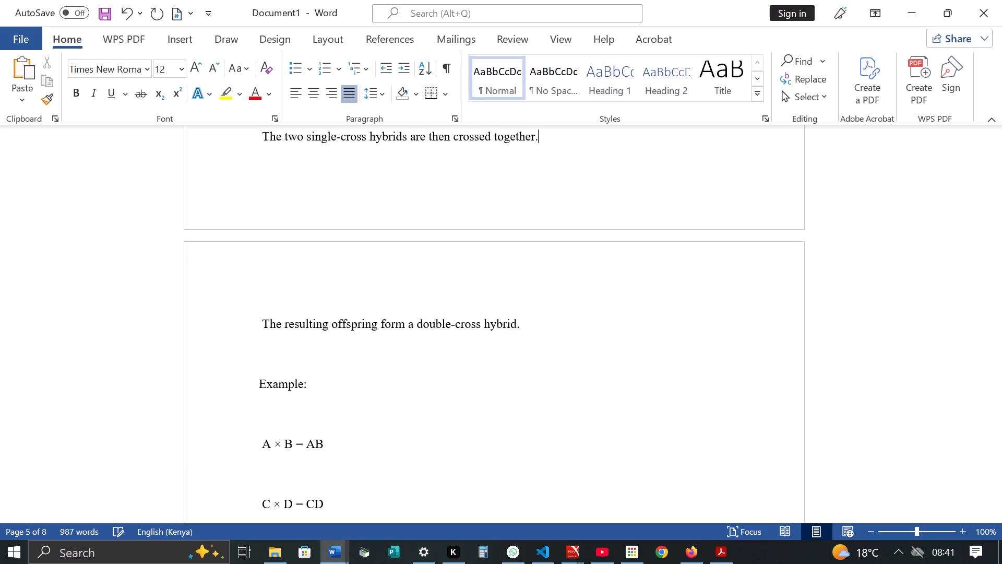
Remove the blank line above the "Example:" heading of the Double Cross section and make the heading bold.
left_click(287, 351)
key("BackSpace")
left_click_drag(248, 354, 312, 362)
left_click(323, 335)
Remove the blank lines above the three Double Cross example lines, through "AB × CD = ABCD".
left_click(354, 395)
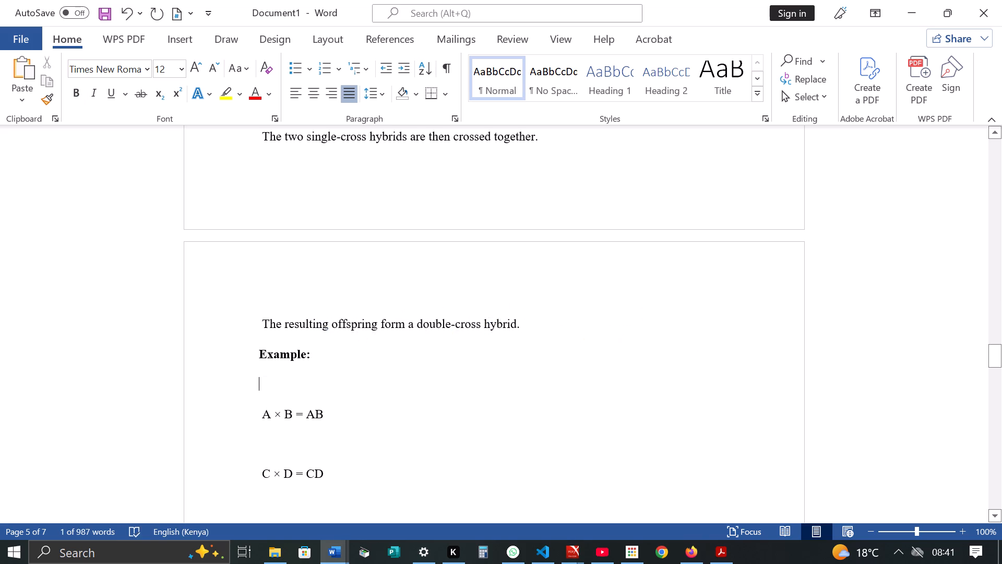
key("BackSpace")
left_click(267, 416)
key("BackSpace")
left_click(261, 451)
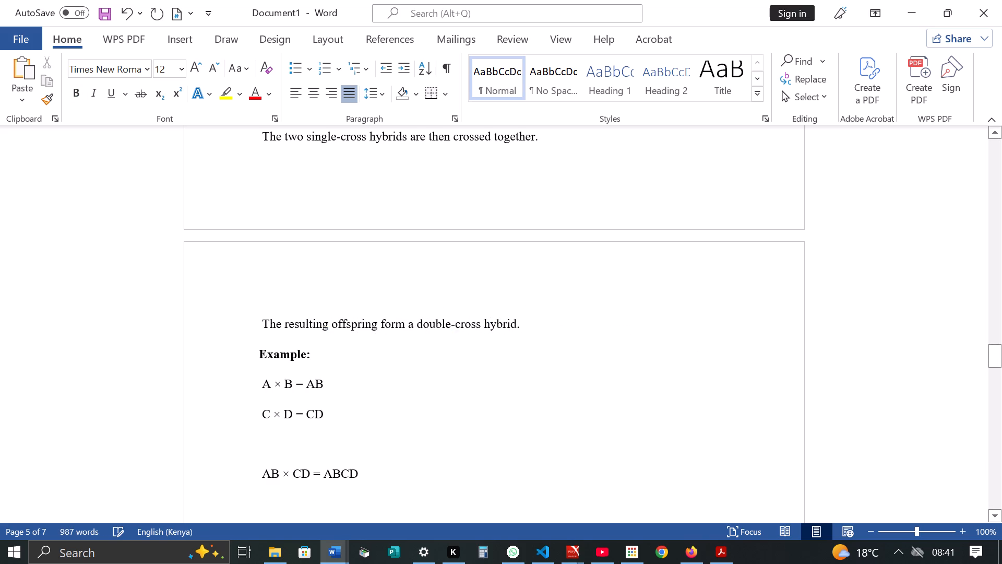
key("BackSpace")
Remove the blank line above the "Importance:" heading of the Double Cross section and make the heading bold.
left_click(280, 477)
key("BackSpace")
scroll(269, 456, "down", 1)
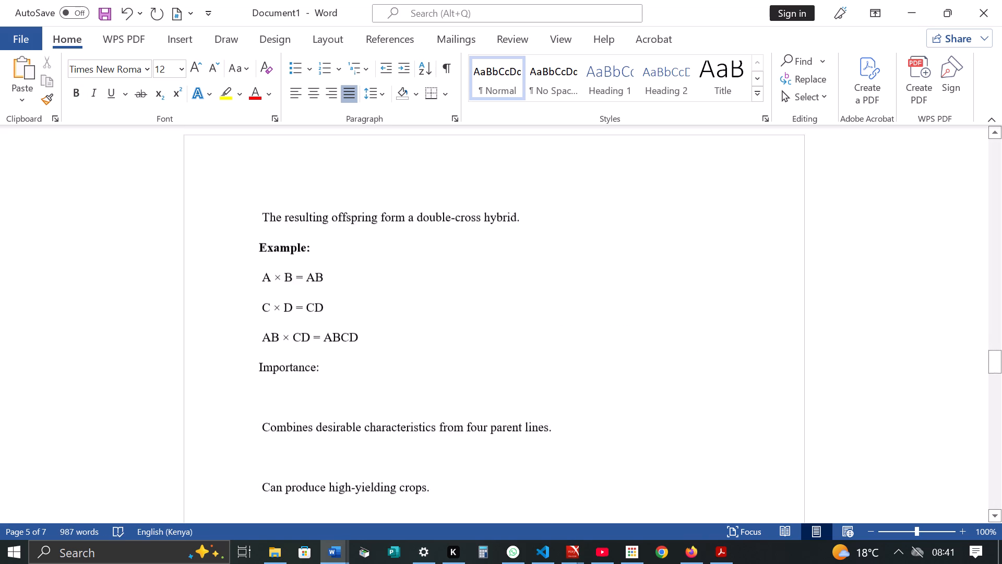
scroll(265, 430, "down", 1)
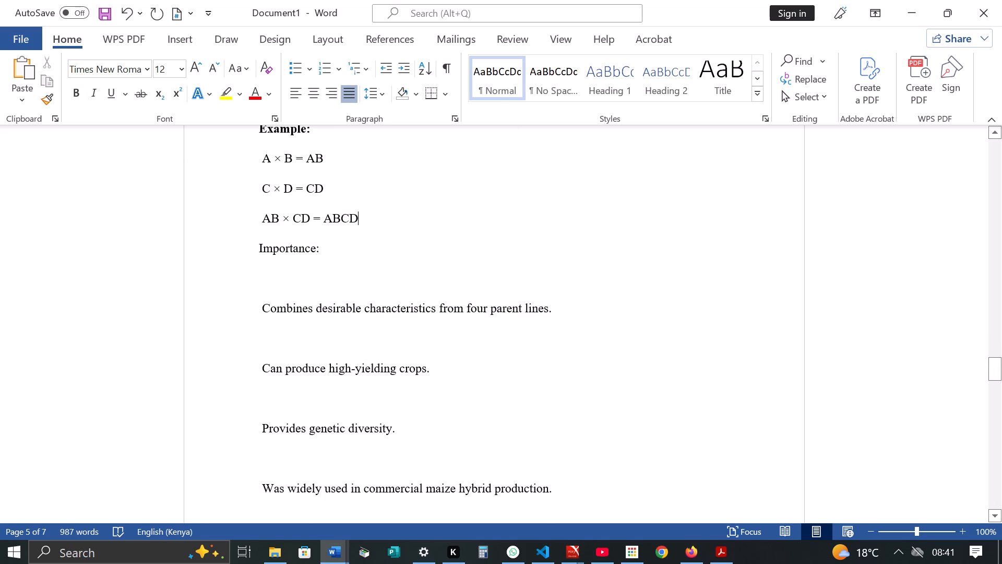
left_click_drag(252, 250, 335, 262)
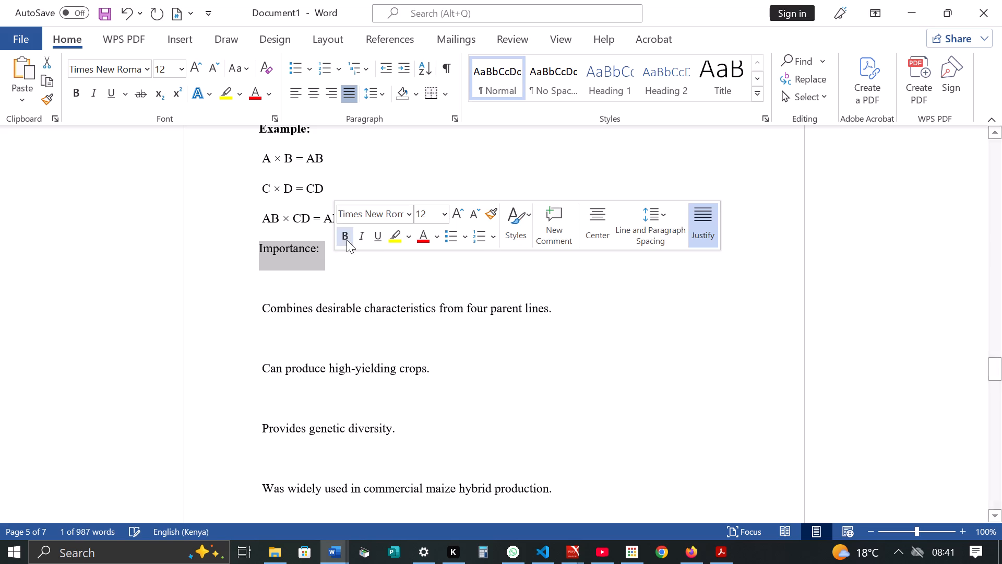
left_click_drag(347, 237, 347, 242)
Remove the blank lines above the four Double Cross "Importance:" points, through "Was widely used in commercial maize hybrid production.".
left_click(361, 278)
key("BackSpace")
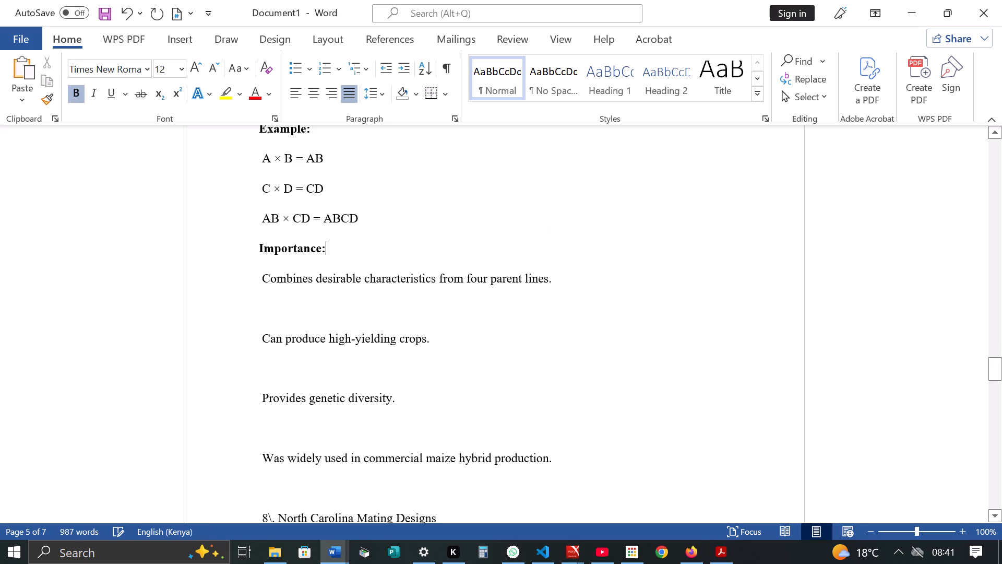
left_click(278, 309)
key("BackSpace")
left_click(272, 349)
key("BackSpace")
left_click(267, 368)
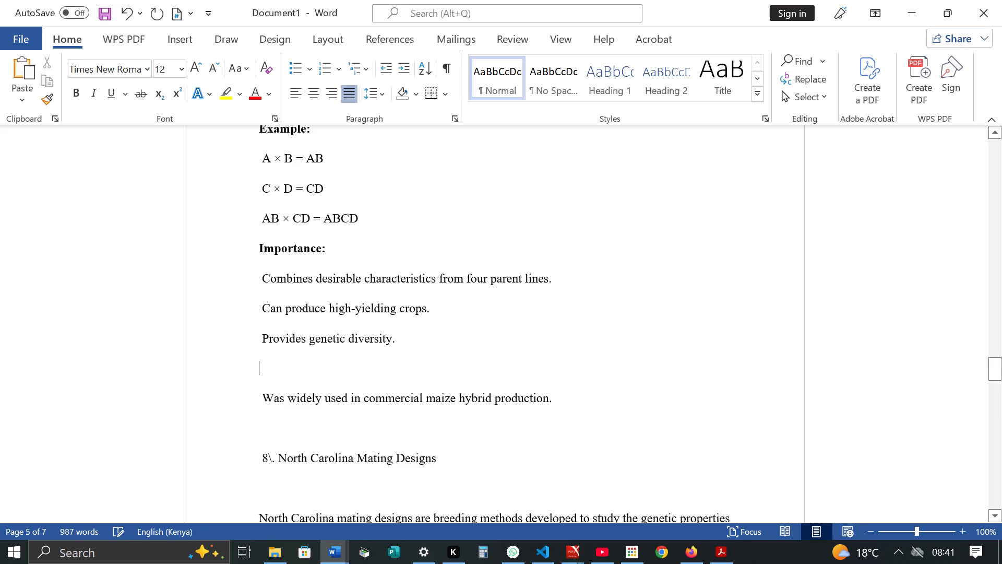
key("BackSpace")
Remove the blank line above the "North Carolina Mating Designs" heading and delete the stray backslash so its number reads "8.".
left_click(283, 394)
key("BackSpace")
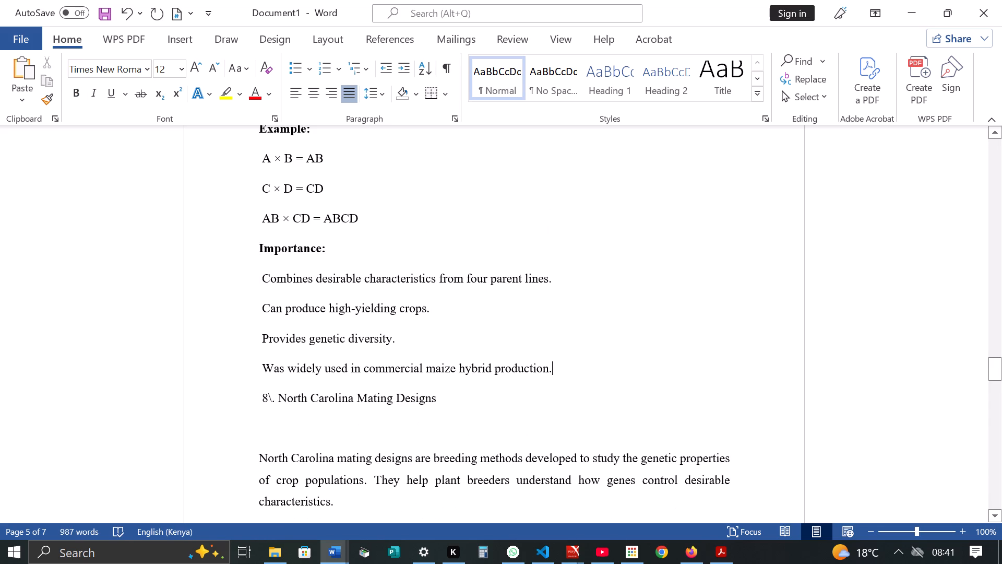
left_click(269, 402)
key("BackSpace")
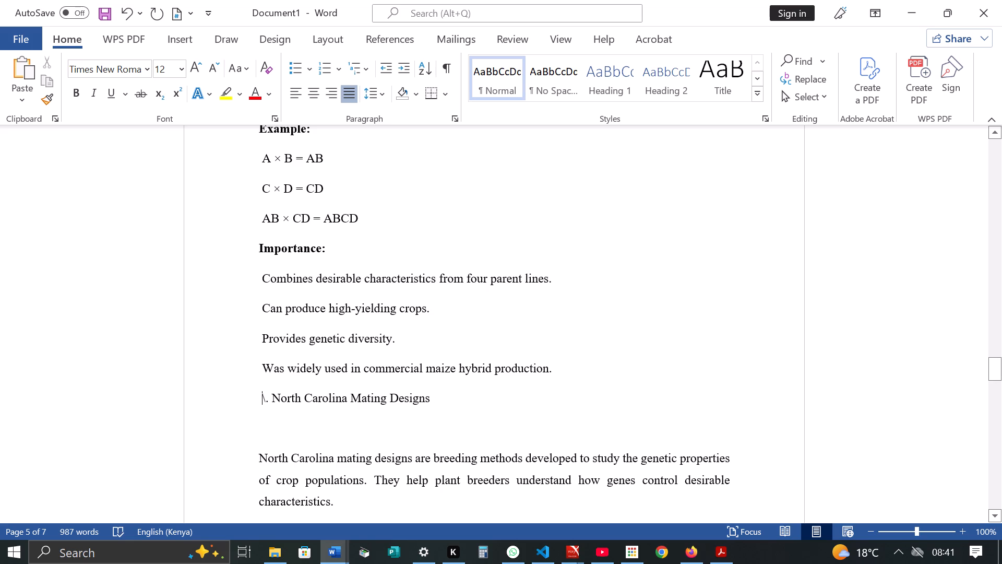
key("8")
left_click(273, 398)
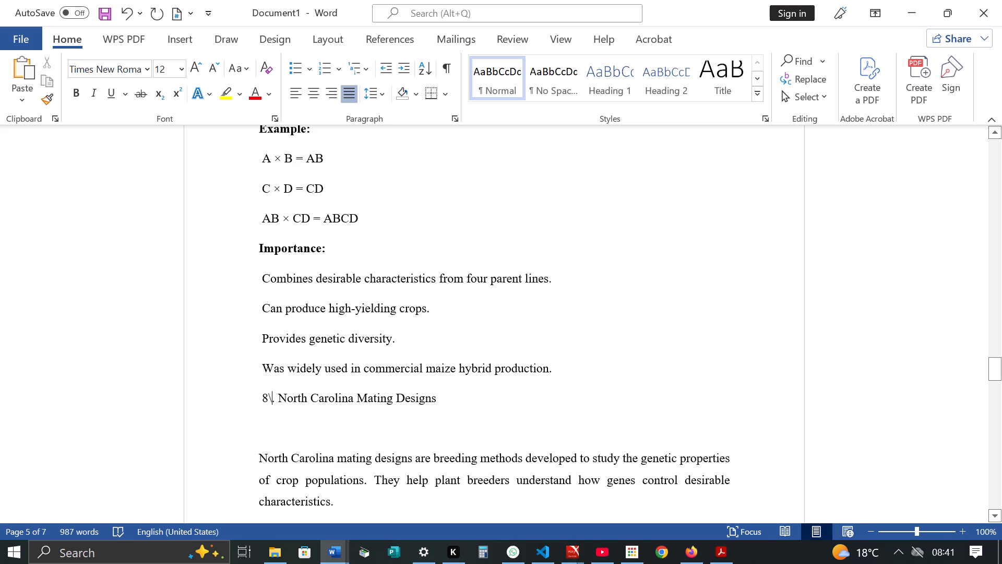
key("BackSpace")
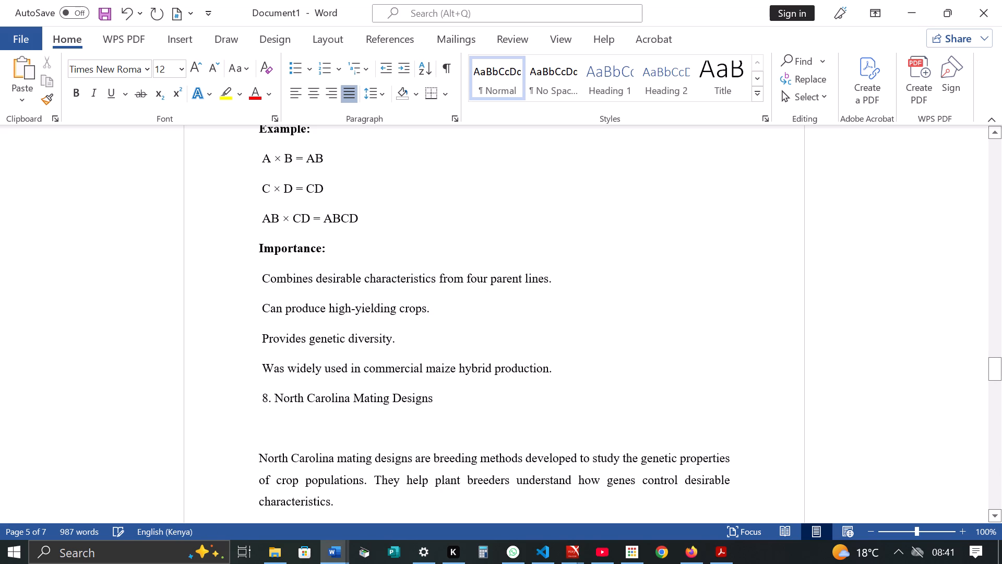
Make the section 8 heading text "North Carolina Mating Designs" bold.
left_click_drag(276, 396, 427, 408)
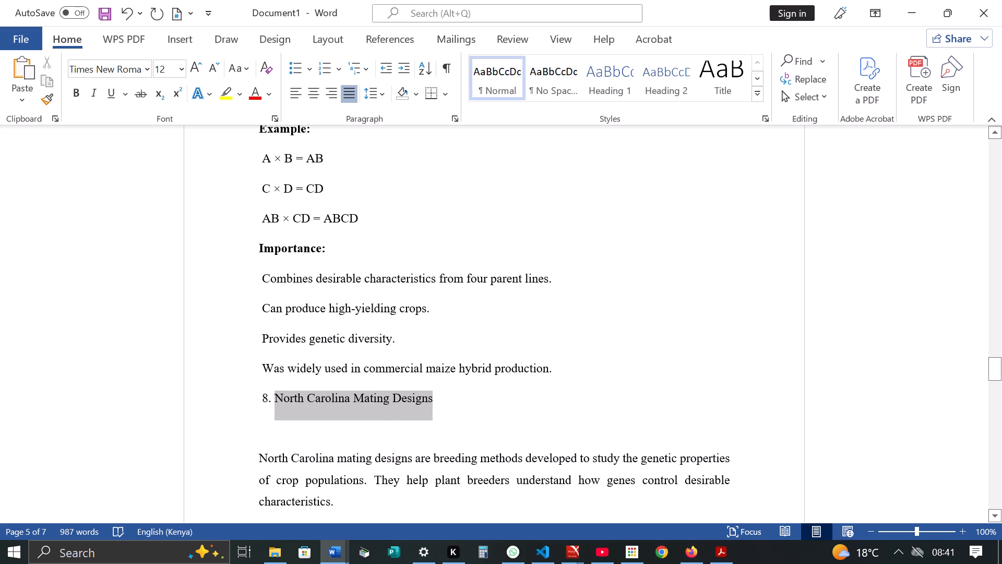
left_click_drag(427, 408, 432, 401)
left_click(443, 375)
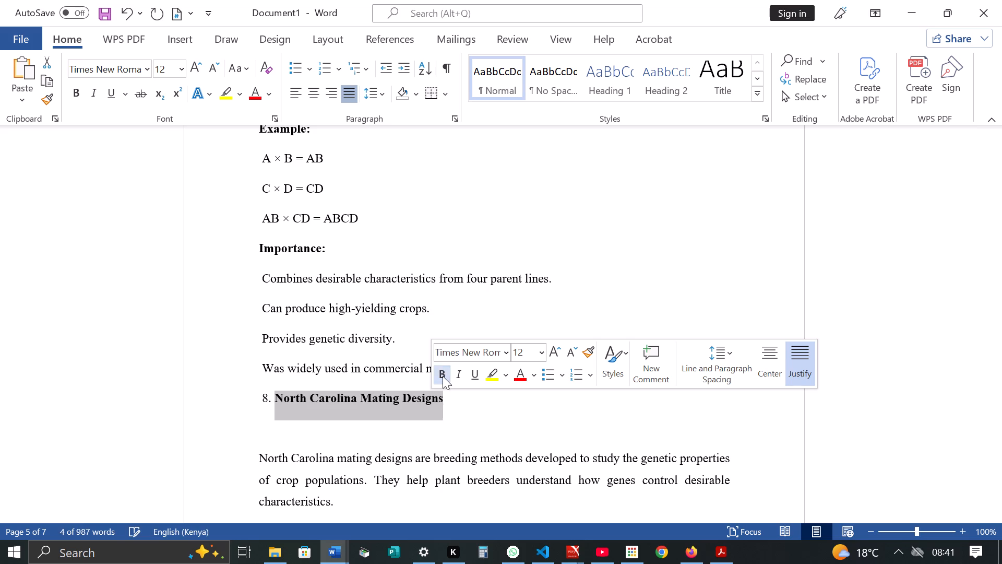
Remove the blank lines above the section 8 introduction, "There are three main types:" and "a) North Carolina Design I".
scroll(494, 416, "down", 1)
left_click(515, 302)
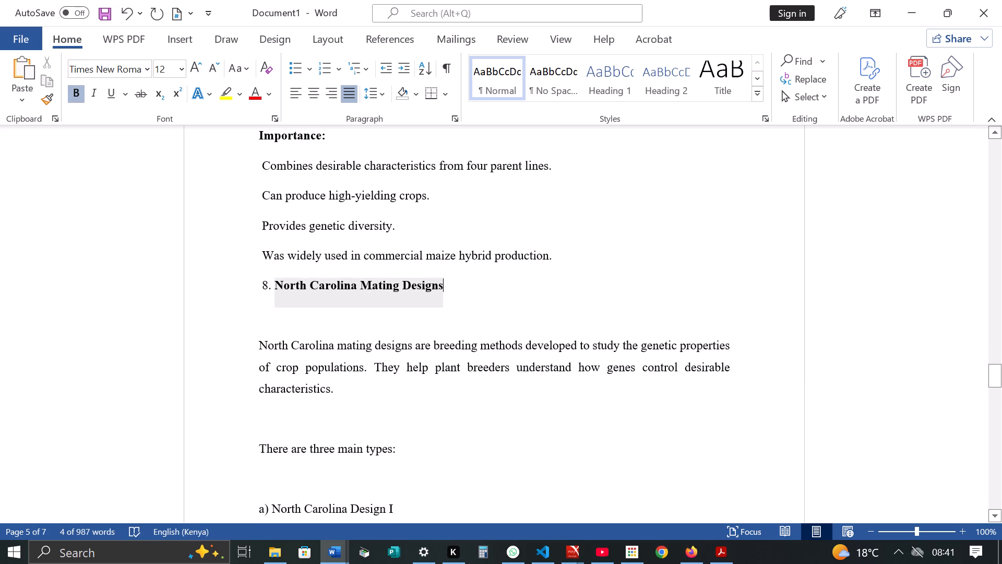
left_click(264, 313)
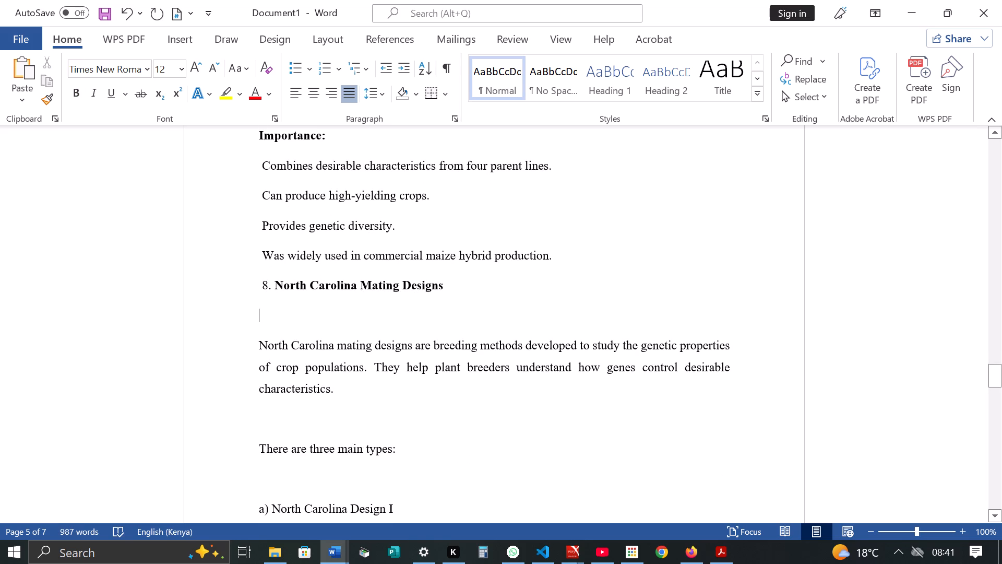
key("BackSpace")
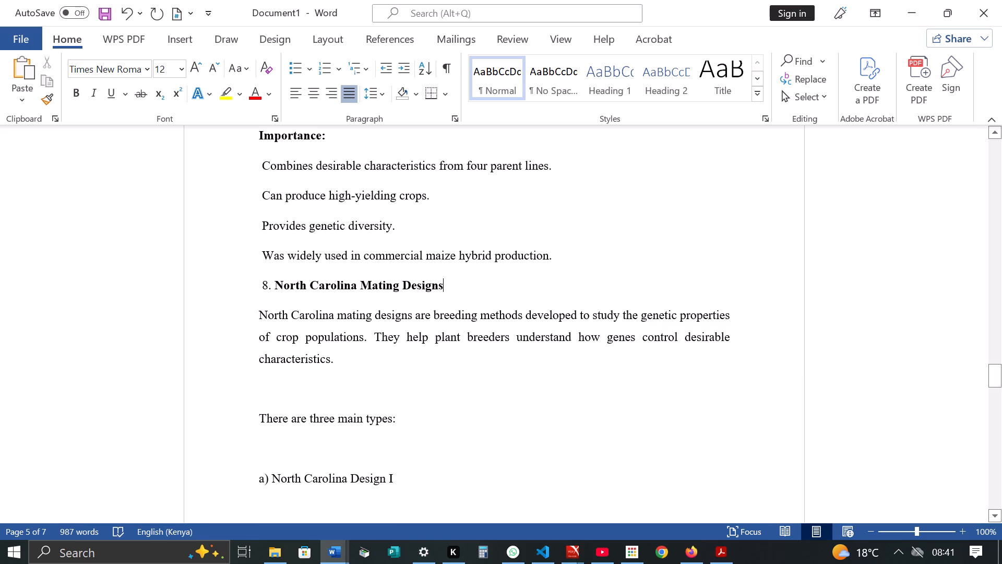
left_click(265, 392)
key("BackSpace")
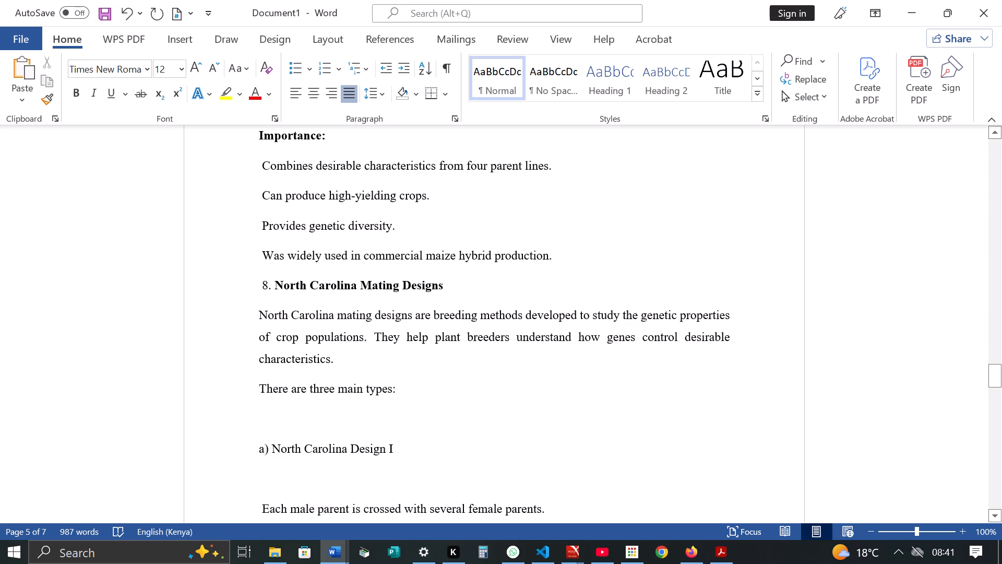
left_click_drag(260, 386, 361, 395)
left_click_drag(362, 395, 372, 399)
left_click(377, 402)
left_click(381, 404)
left_click(429, 412)
key("BackSpace")
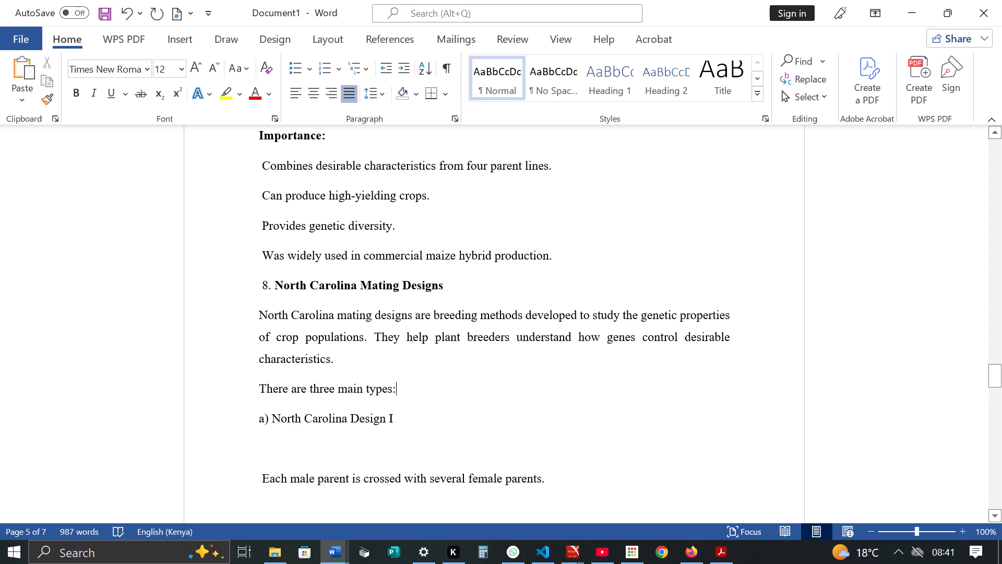
Remove the blank line below the "a) North Carolina Design I" heading and make the heading bold from the bracket onward.
left_click(272, 451)
key("BackSpace")
left_click_drag(274, 409, 337, 442)
left_click(423, 488)
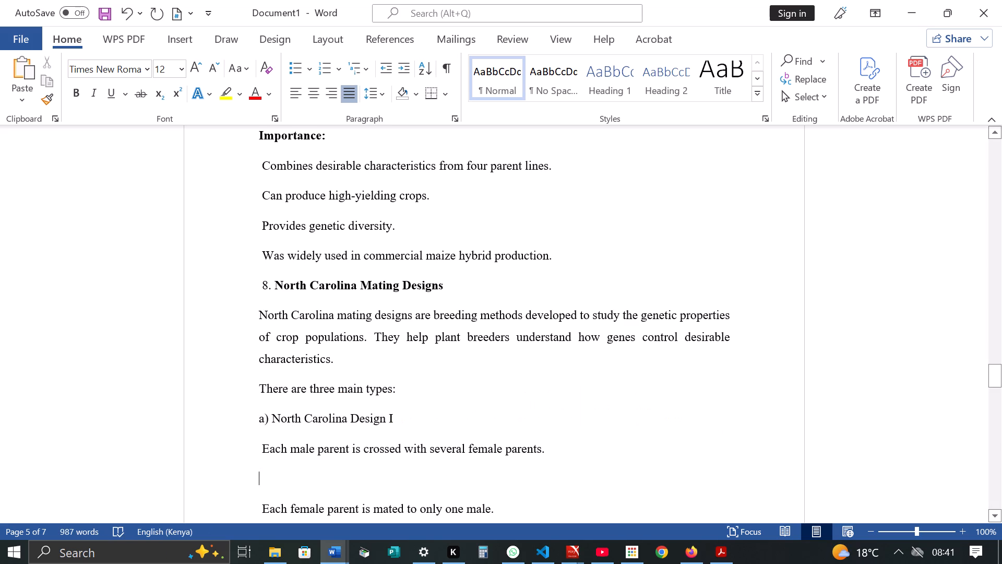
left_click_drag(271, 417, 407, 443)
left_click(407, 443)
left_click_drag(267, 416, 347, 429)
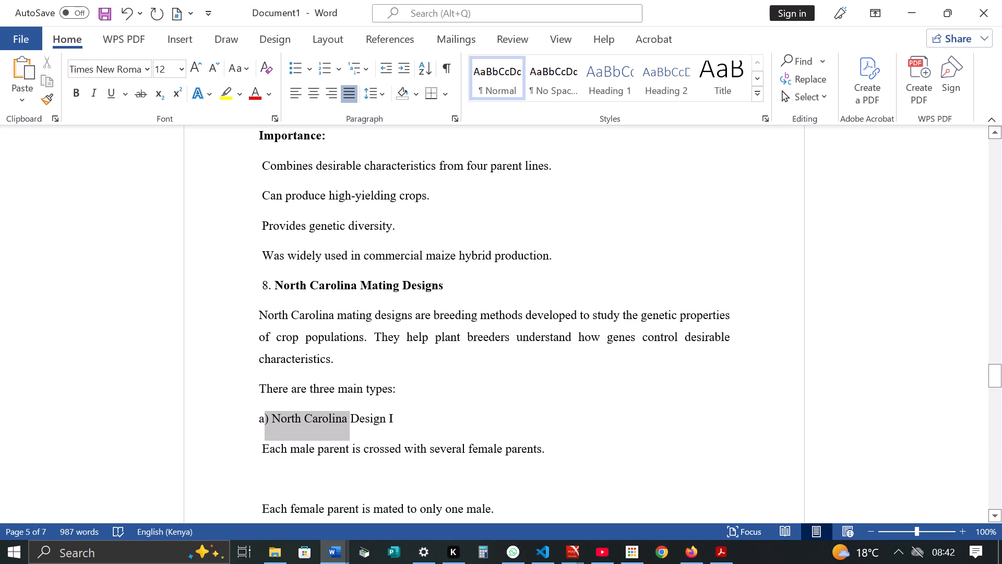
left_click_drag(347, 429, 393, 408)
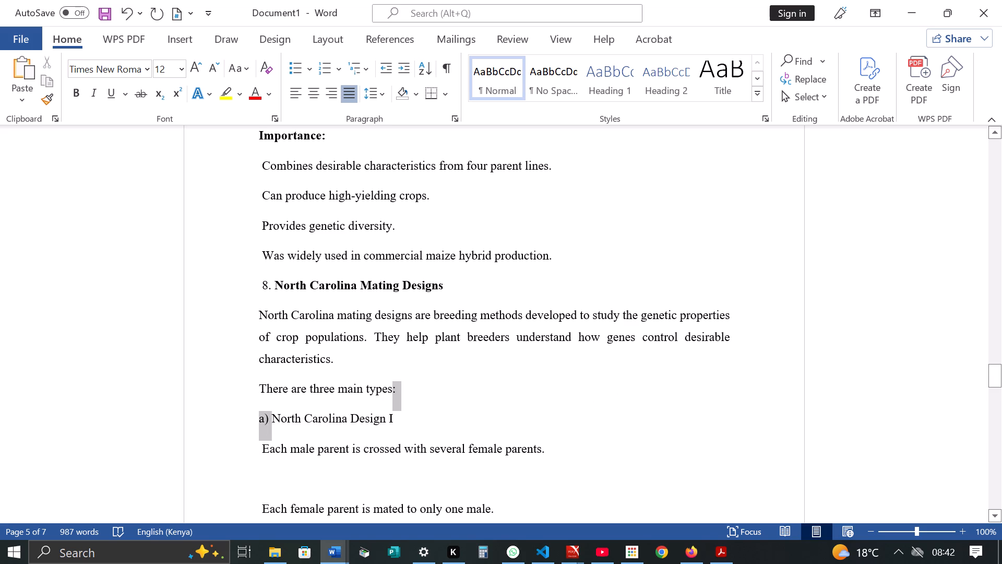
left_click_drag(393, 408, 395, 429)
left_click(402, 403)
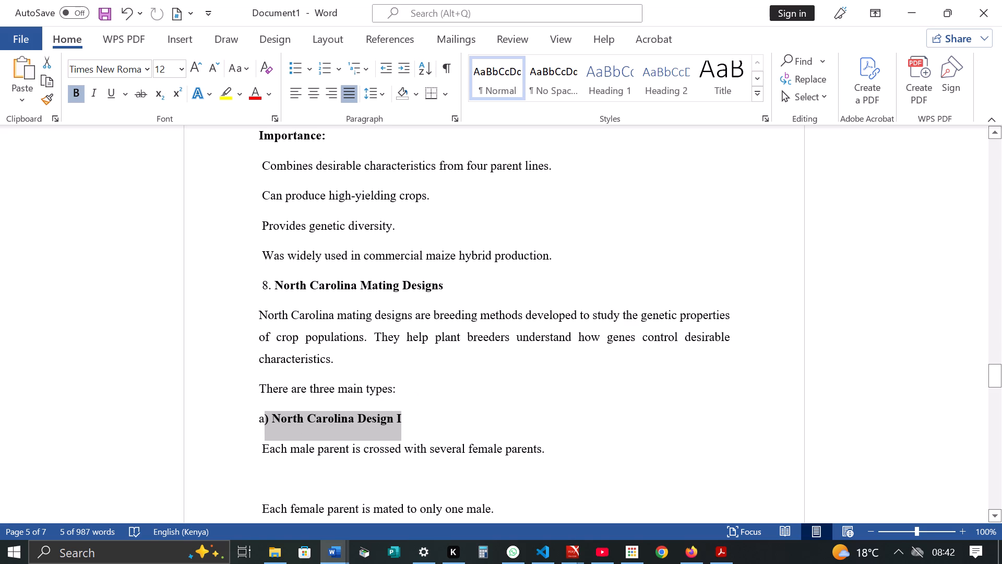
right_click(403, 403)
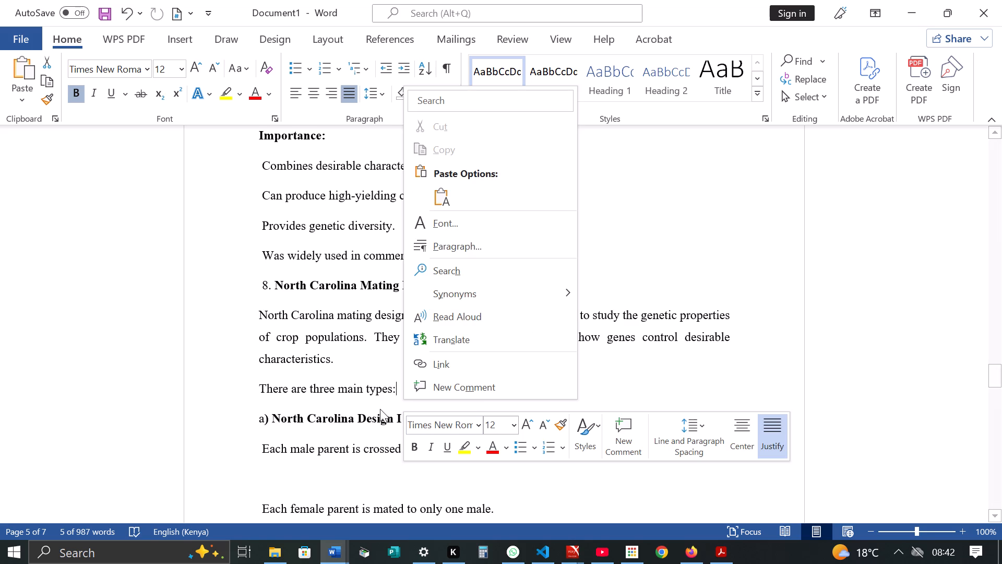
left_click(721, 371)
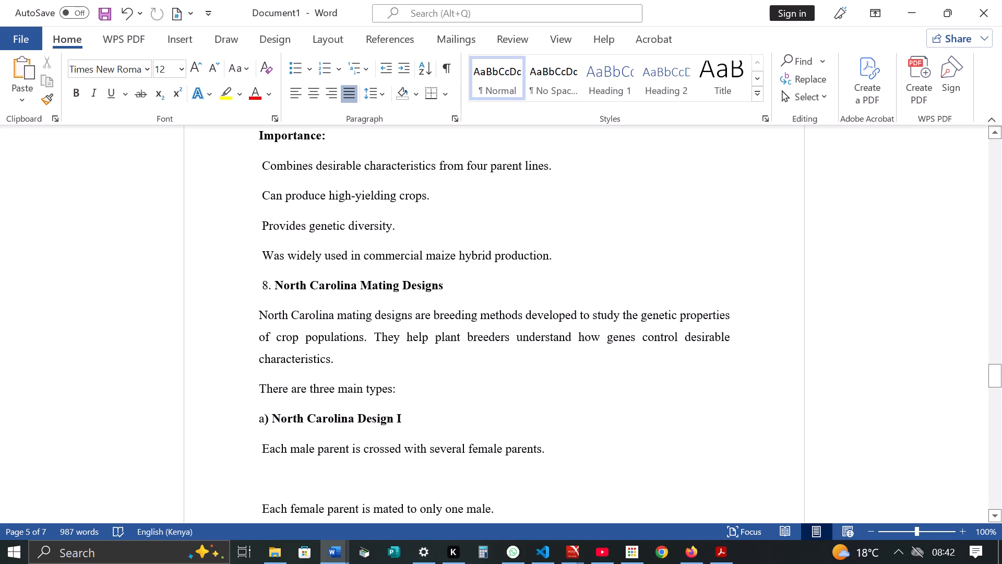
Remove the blank lines between the four North Carolina Design I points, through "It helps determine the genetic contribution of parents.".
scroll(496, 439, "down", 2)
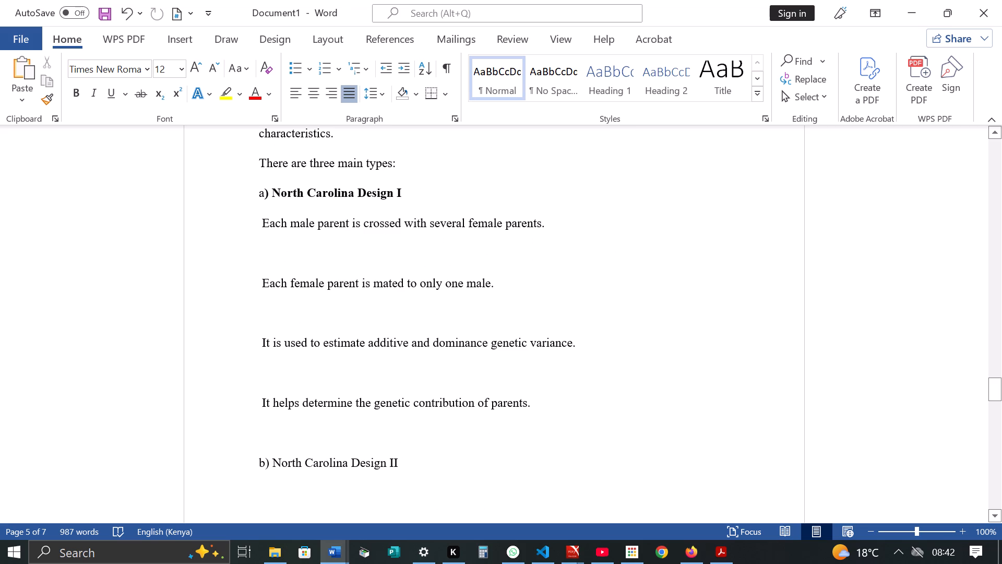
left_click(325, 262)
key("BackSpace")
left_click(297, 290)
key("BackSpace")
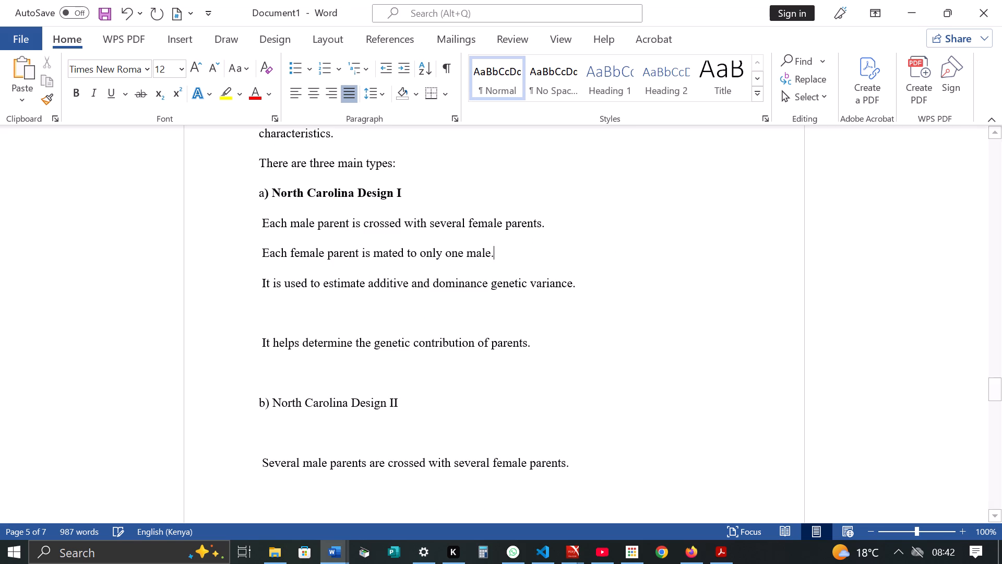
left_click_drag(281, 319, 279, 324)
key("BackSpace")
Remove the blank line above "b) North Carolina Design II" and make the heading text after "b)" bold.
left_click(277, 349)
key("BackSpace")
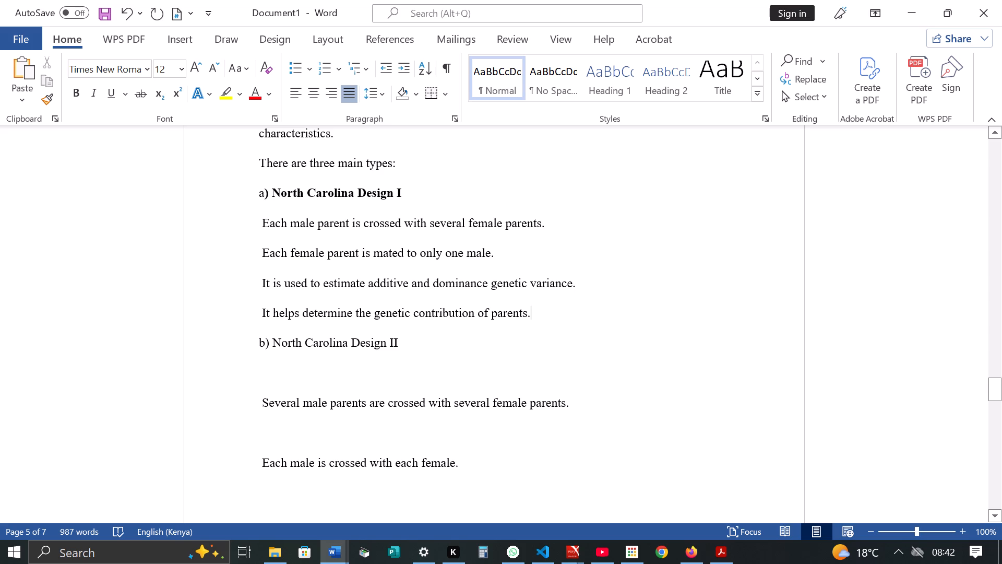
left_click_drag(272, 342, 376, 368)
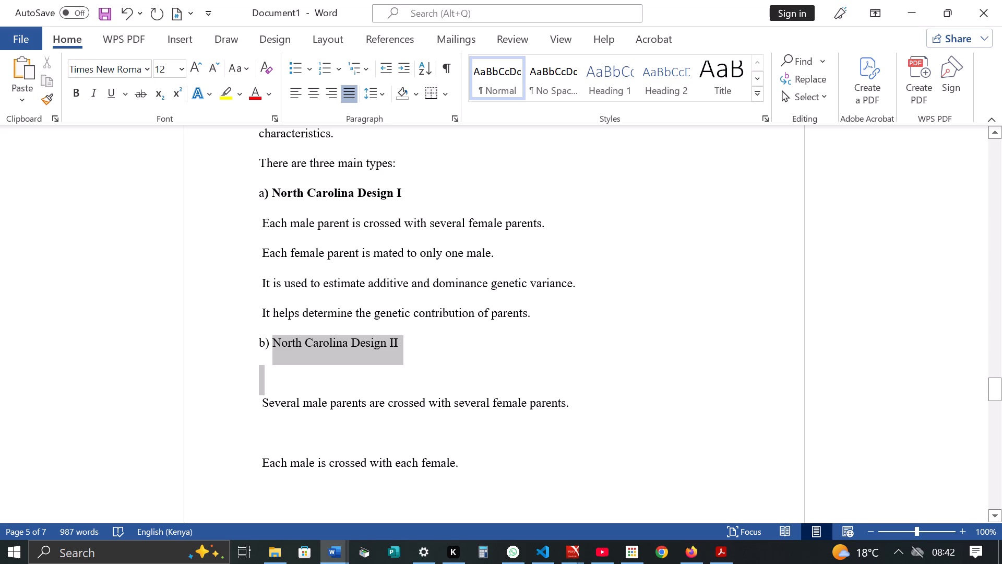
left_click_drag(376, 368, 411, 351)
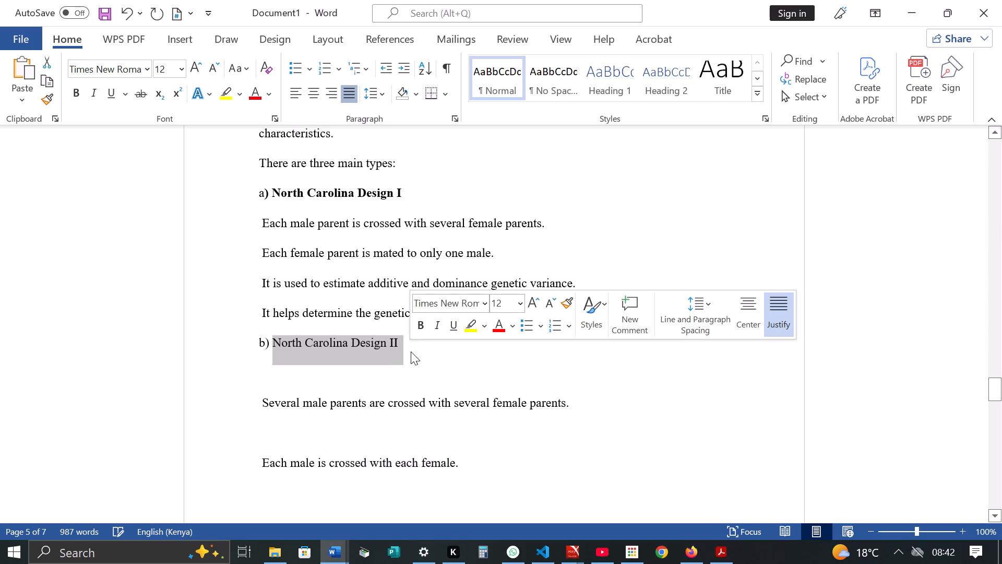
left_click(422, 321)
Remove the blank line below the "b) North Carolina Design II" heading and delete the "II" at its end.
left_click(448, 384)
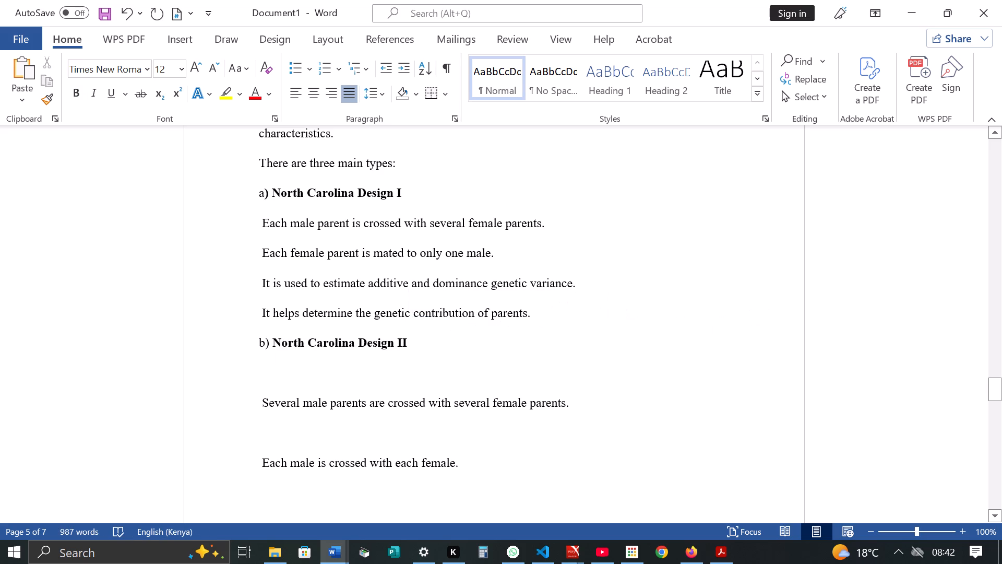
key("BackSpace")
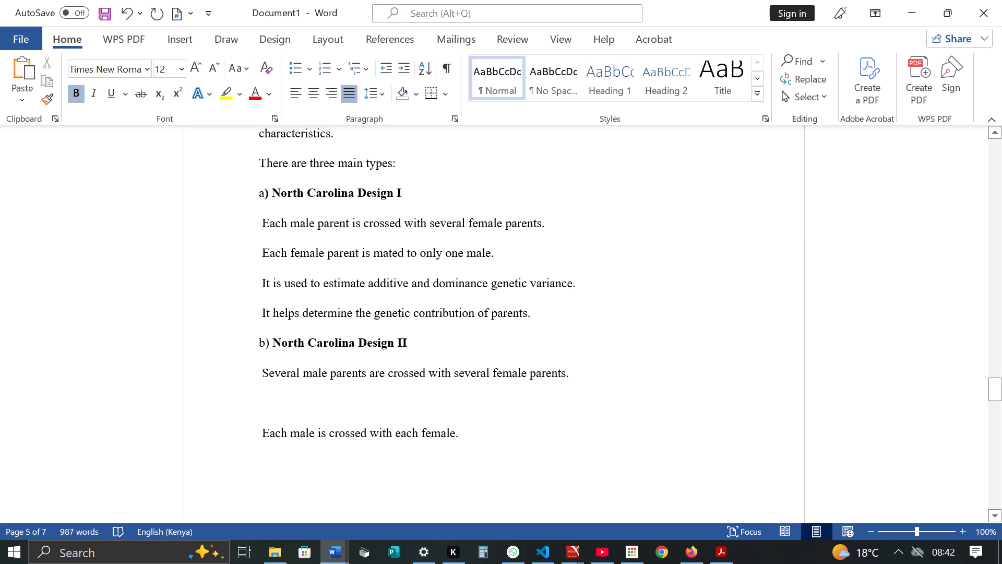
key("BackSpace")
key("BackSpace")
Remove the blank lines between the four points under heading b), through "It helps estimate general combining ability and specific combining ability.".
left_click(262, 405)
key("BackSpace")
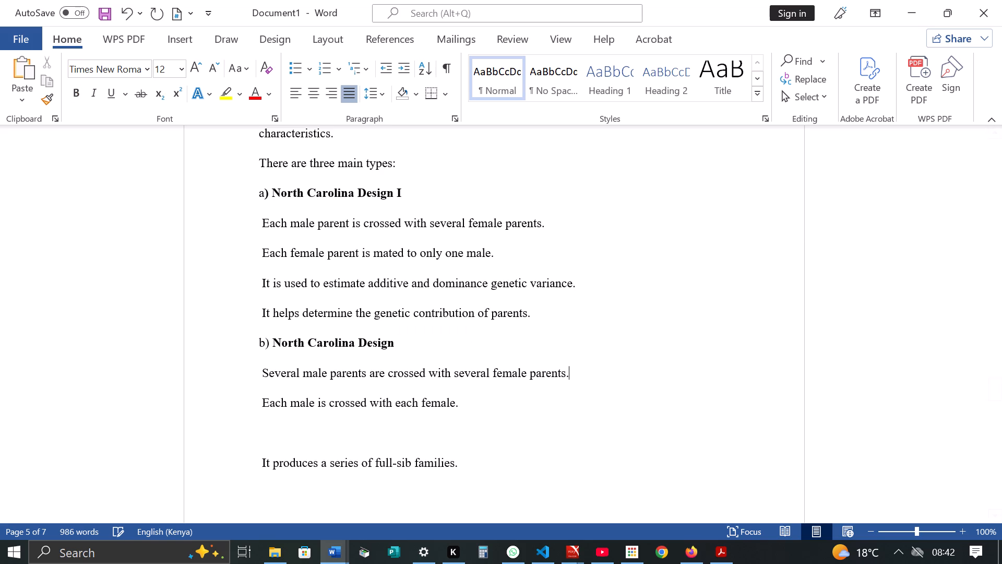
left_click(272, 438)
key("BackSpace")
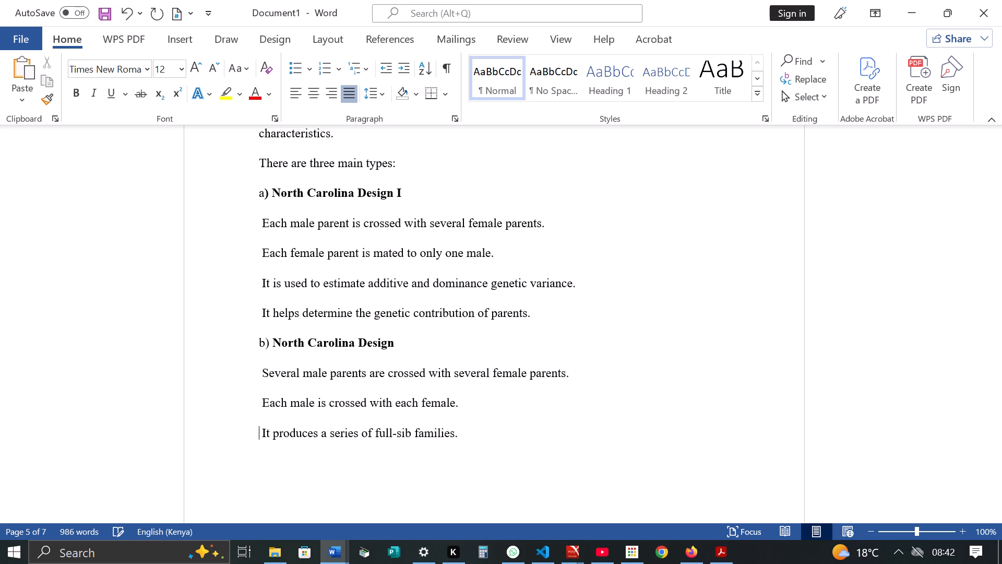
scroll(323, 421, "down", 2)
left_click(278, 277)
key("BackSpace")
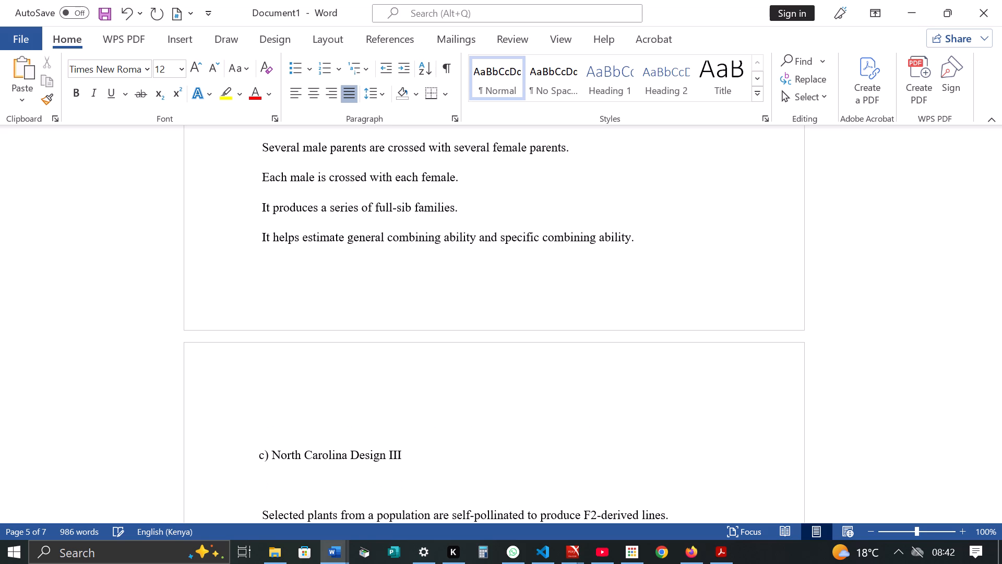
Remove the blank line above "c) North Carolina Design III" and the full stop ending the "specific combining ability" point before it.
left_click(273, 304)
left_click_drag(282, 392, 281, 397)
key("BackSpace")
key("BackSpace")
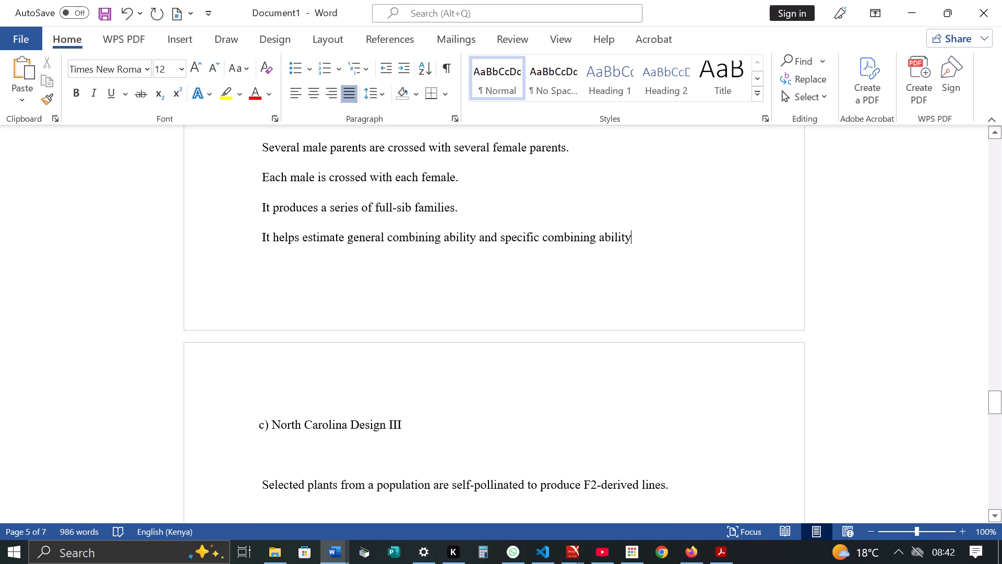
Make the heading text "North Carolina Design III" after "c)" bold.
left_click_drag(272, 423, 402, 449)
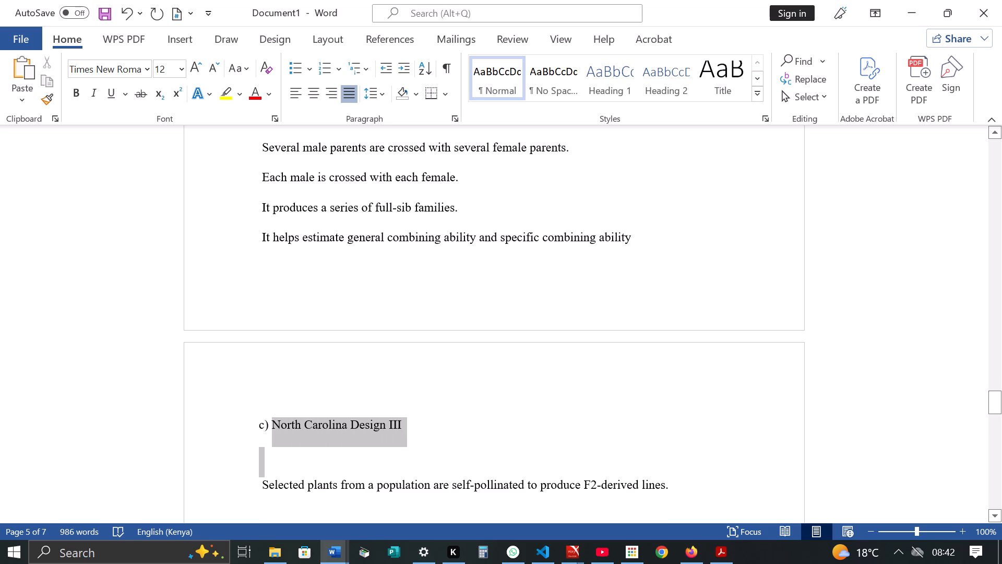
left_click_drag(402, 449, 406, 421)
left_click(416, 390)
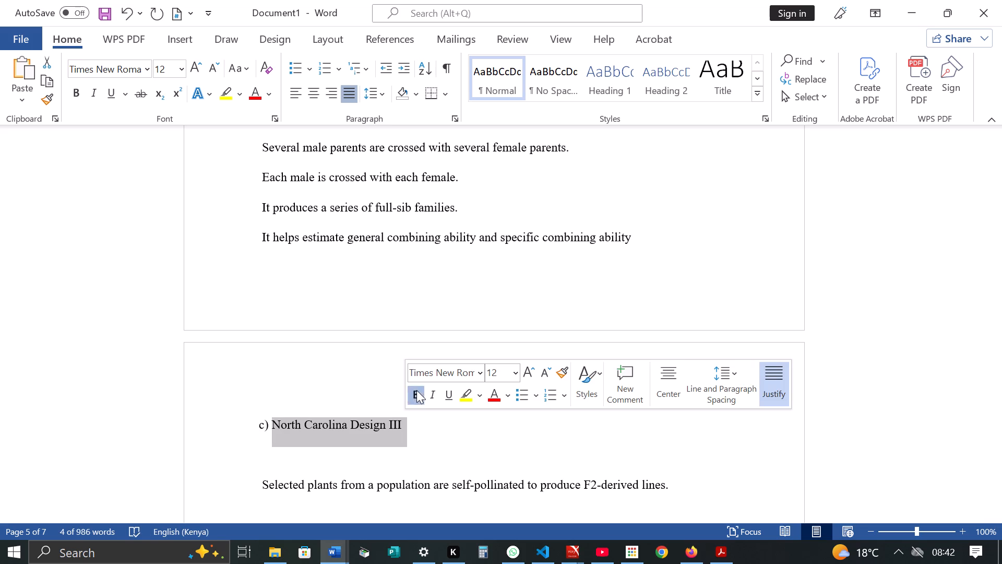
left_click(467, 442)
scroll(467, 423, "down", 2)
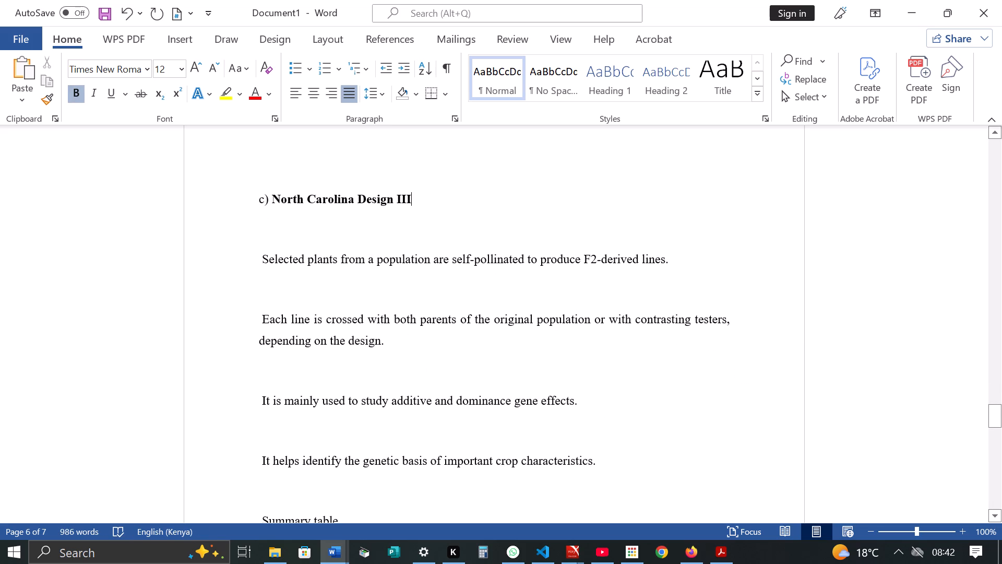
Remove the blank lines below the "c) North Carolina Design III" heading and between its four points, down to "Summary table".
left_click(274, 229)
key("BackSpace")
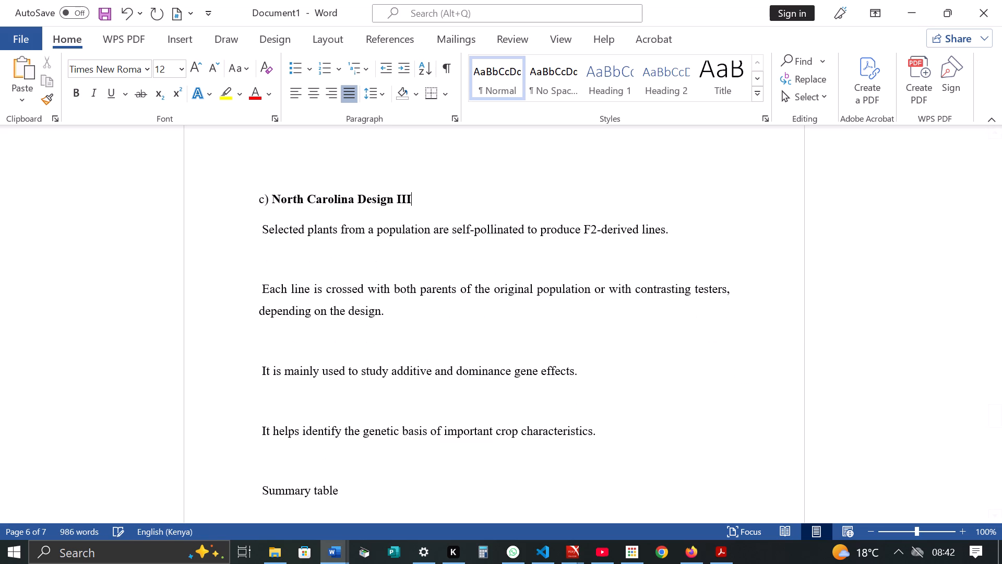
left_click(282, 265)
key("BackSpace")
left_click(285, 318)
key("BackSpace")
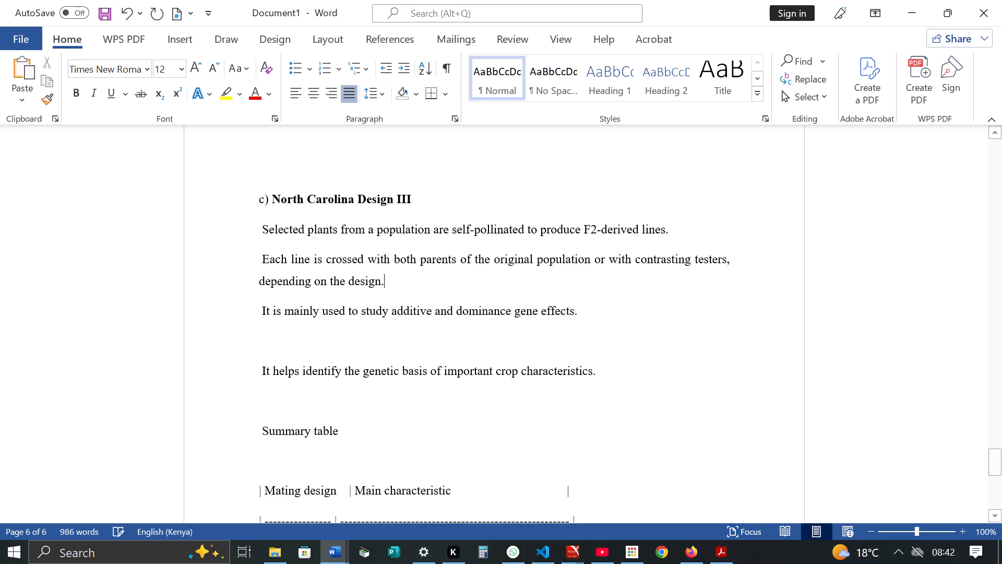
left_click(271, 336)
key("BackSpace")
left_click(273, 364)
key("BackSpace")
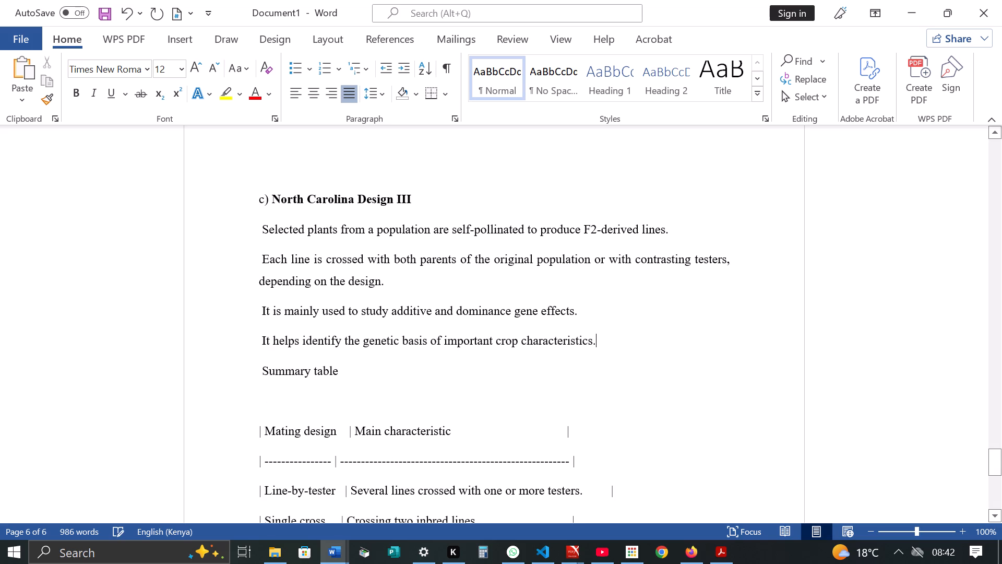
Make the "Summary table" heading bold and remove the blank line below it.
left_click_drag(259, 374, 336, 393)
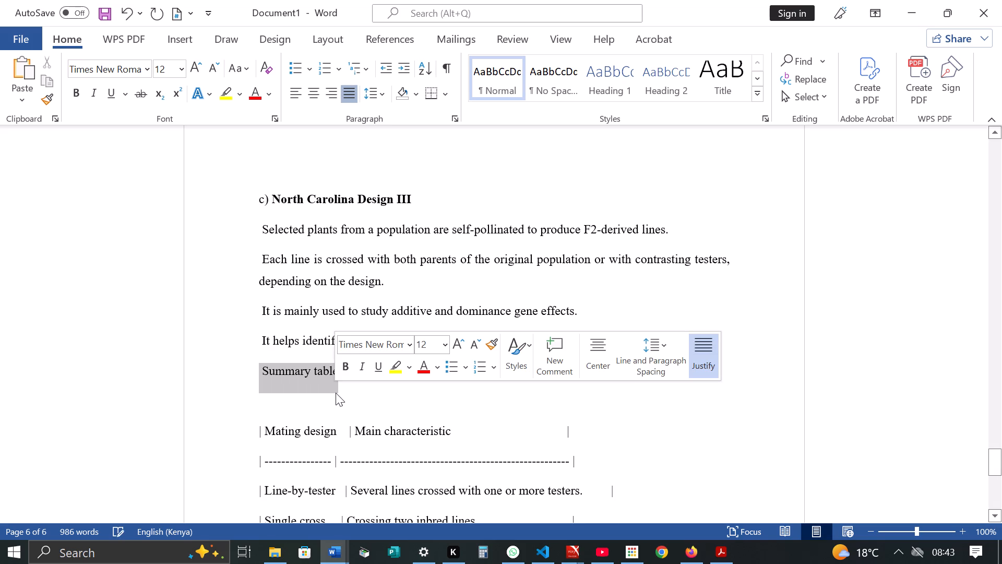
left_click(349, 366)
left_click(383, 401)
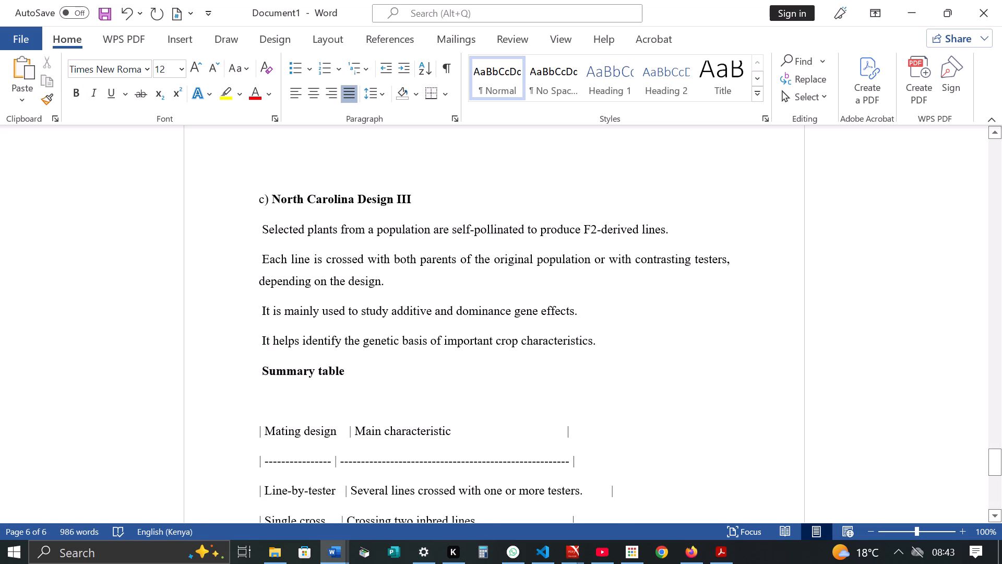
key("BackSpace")
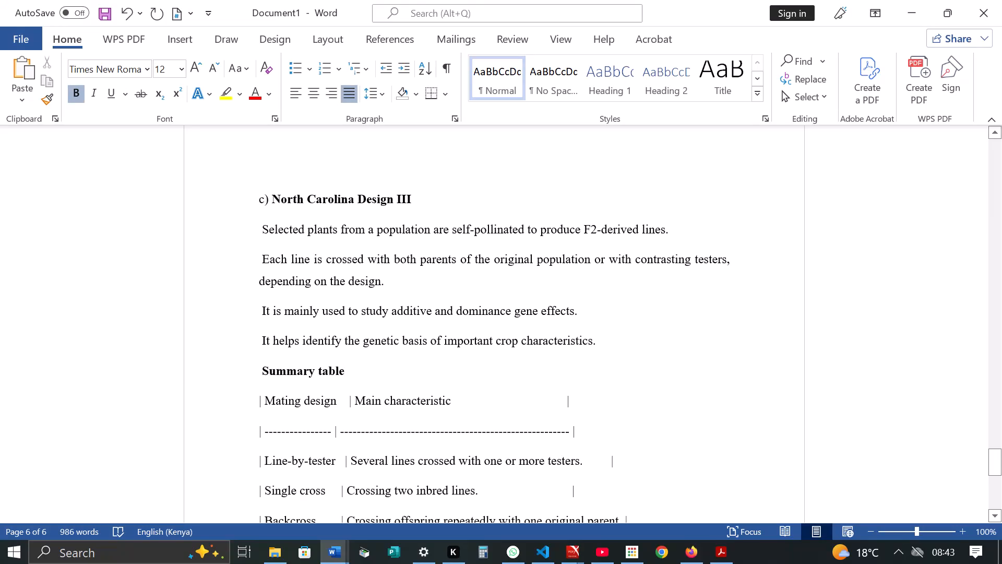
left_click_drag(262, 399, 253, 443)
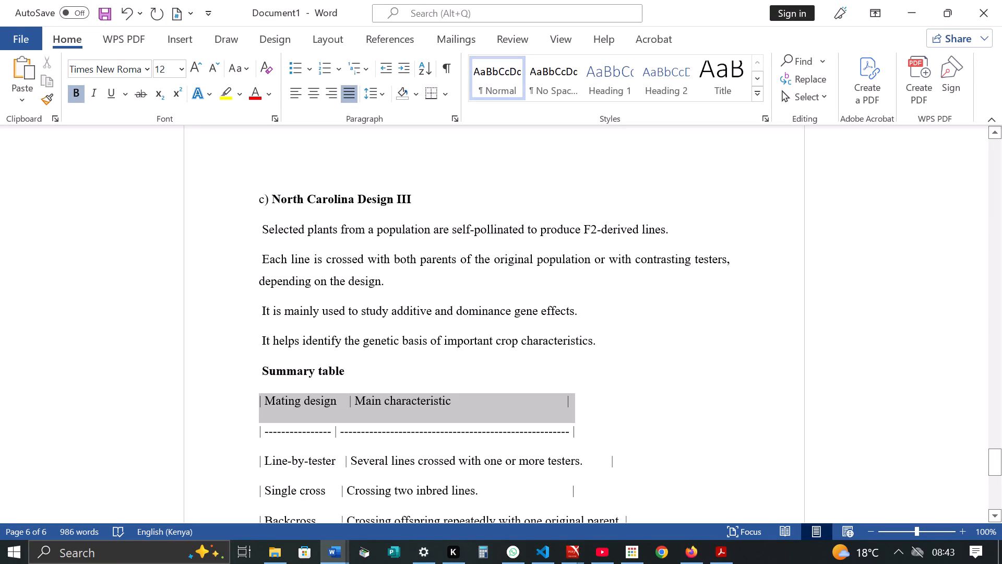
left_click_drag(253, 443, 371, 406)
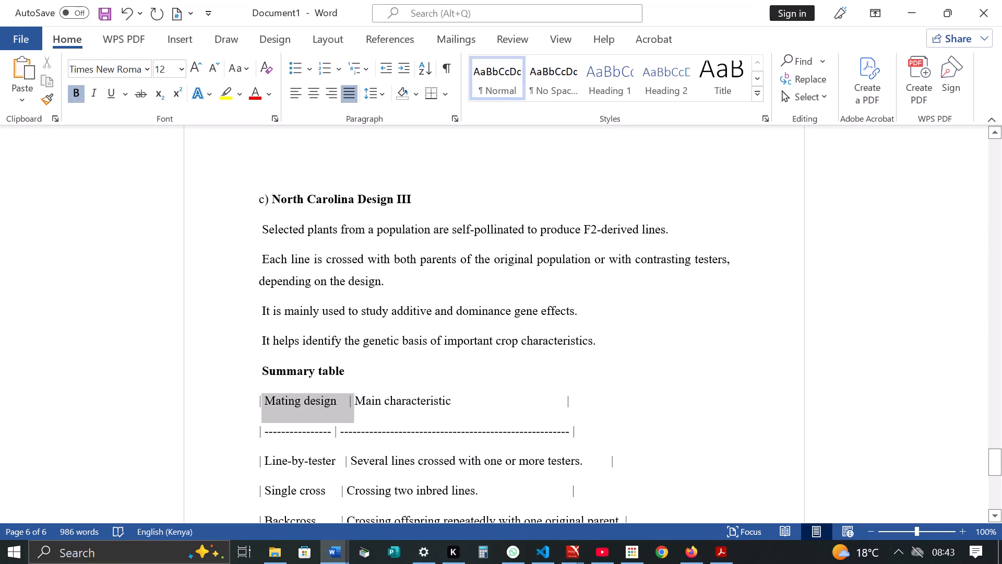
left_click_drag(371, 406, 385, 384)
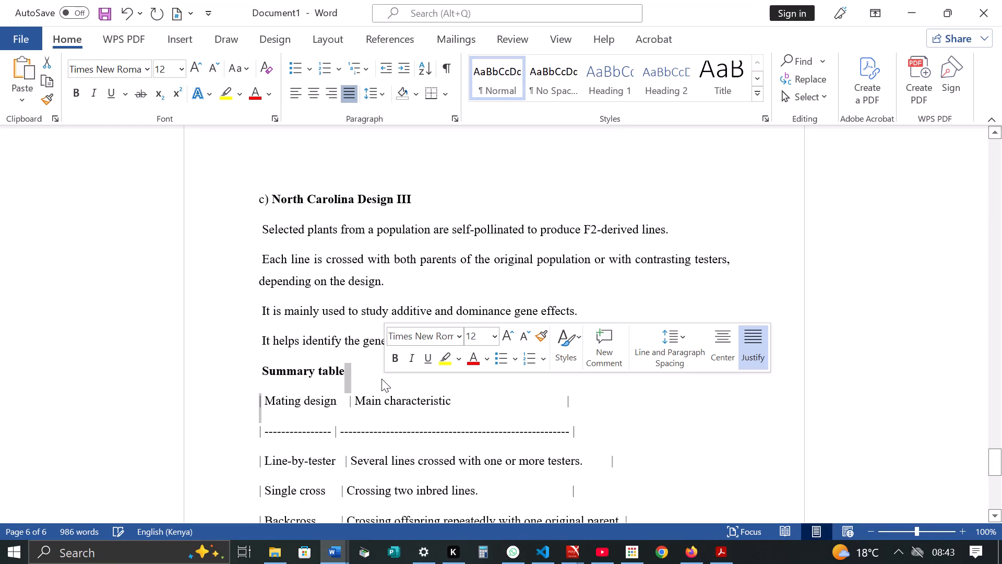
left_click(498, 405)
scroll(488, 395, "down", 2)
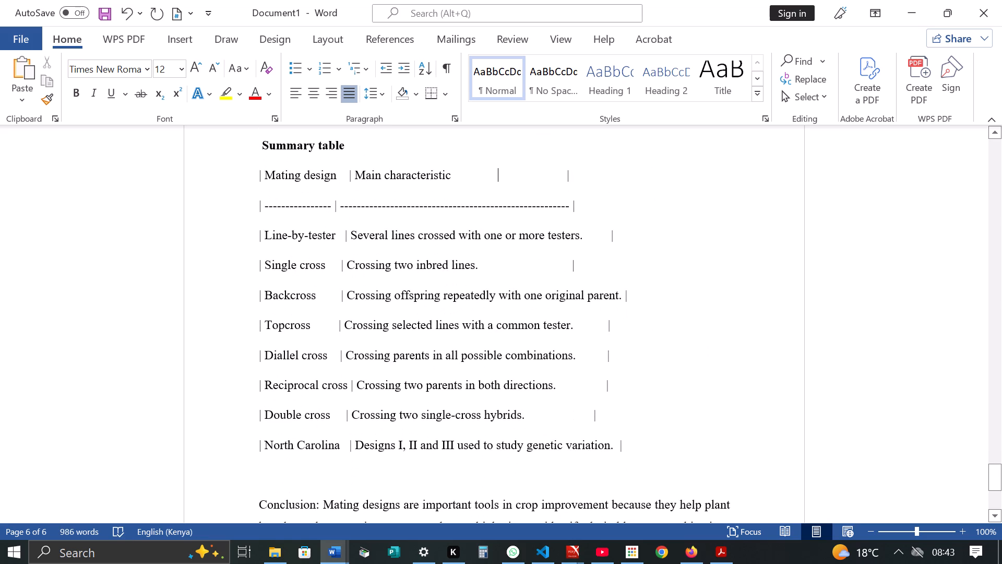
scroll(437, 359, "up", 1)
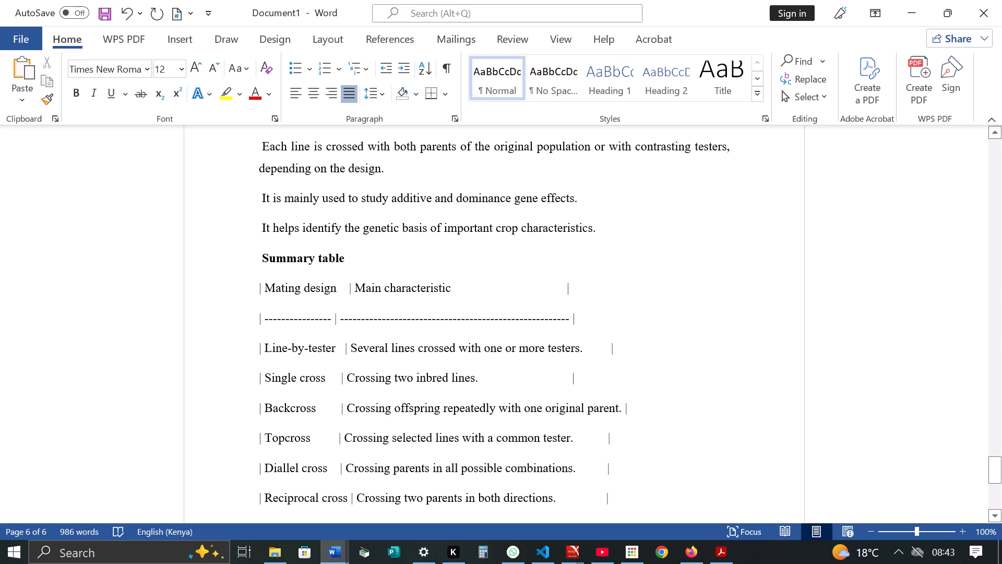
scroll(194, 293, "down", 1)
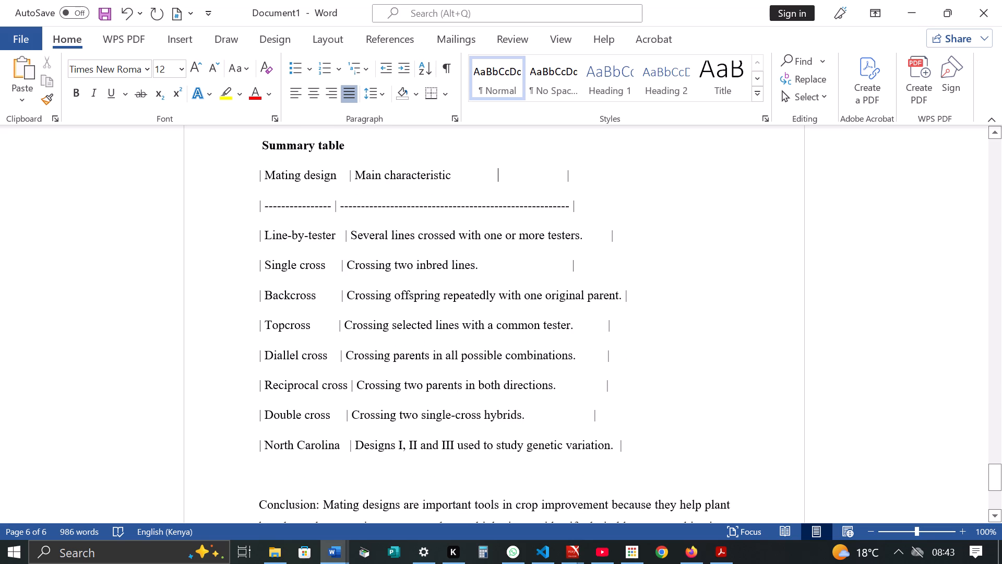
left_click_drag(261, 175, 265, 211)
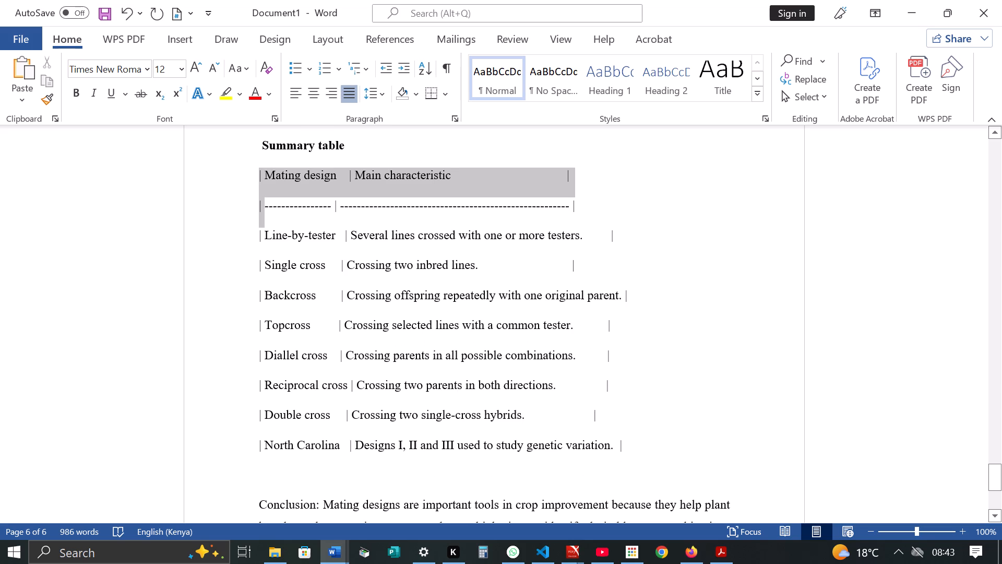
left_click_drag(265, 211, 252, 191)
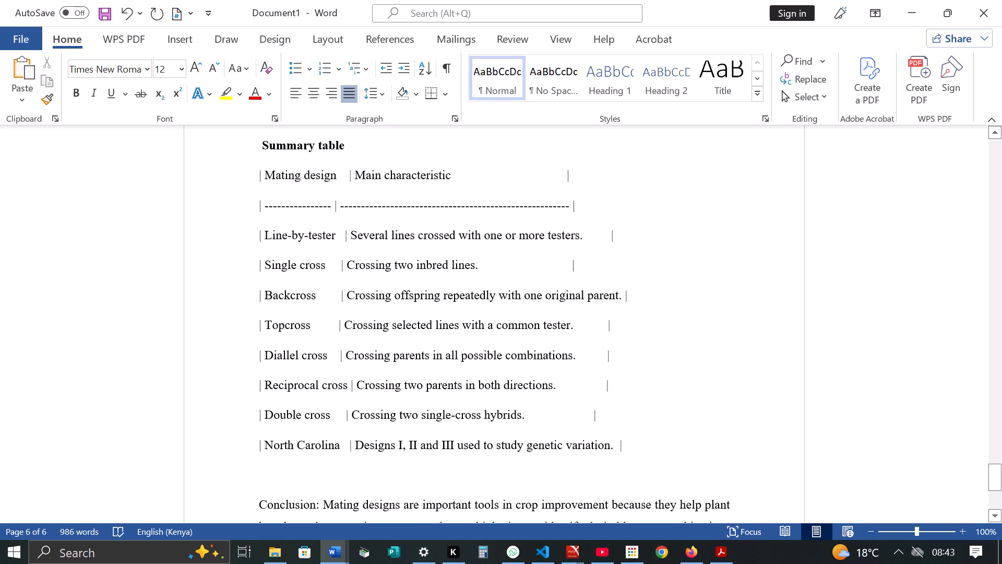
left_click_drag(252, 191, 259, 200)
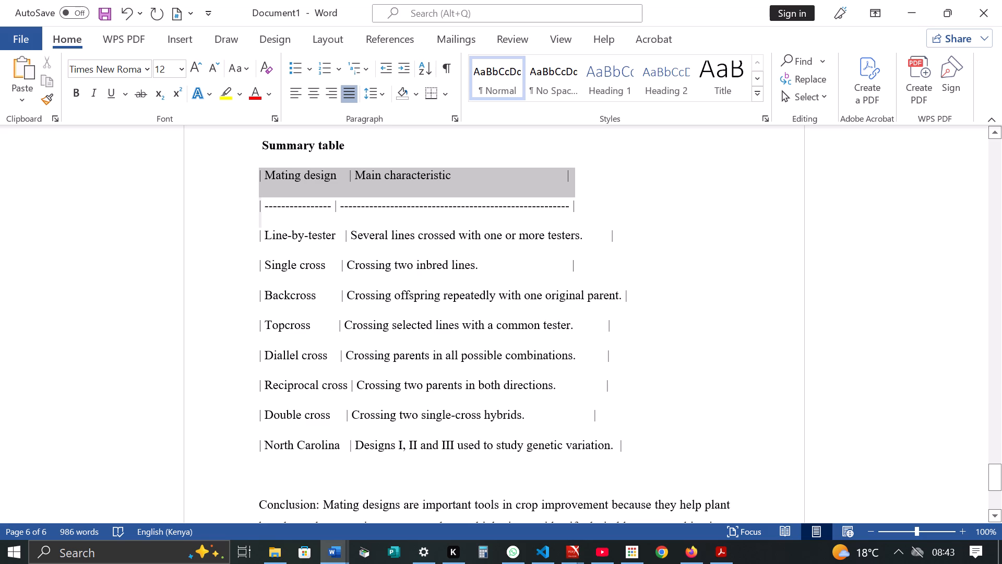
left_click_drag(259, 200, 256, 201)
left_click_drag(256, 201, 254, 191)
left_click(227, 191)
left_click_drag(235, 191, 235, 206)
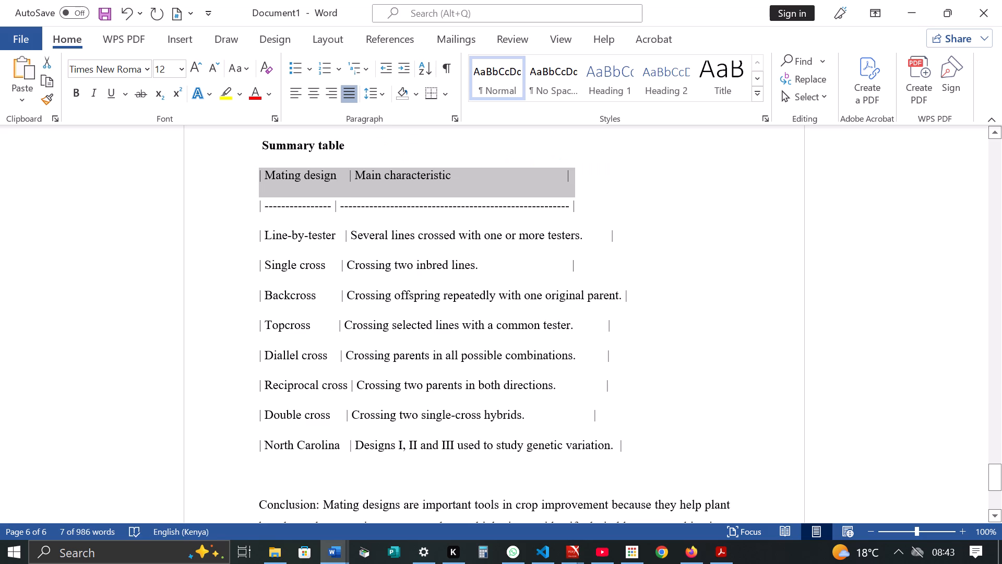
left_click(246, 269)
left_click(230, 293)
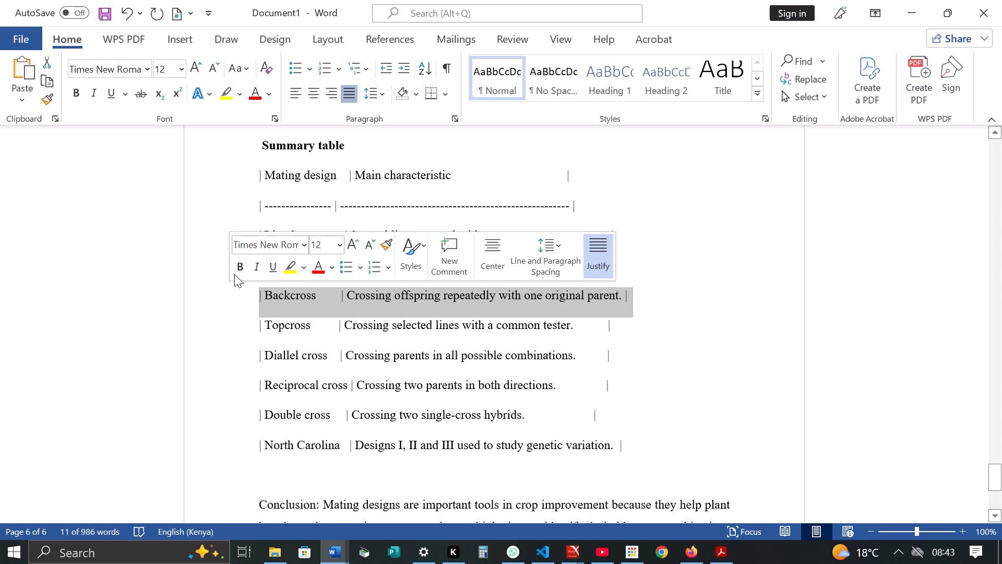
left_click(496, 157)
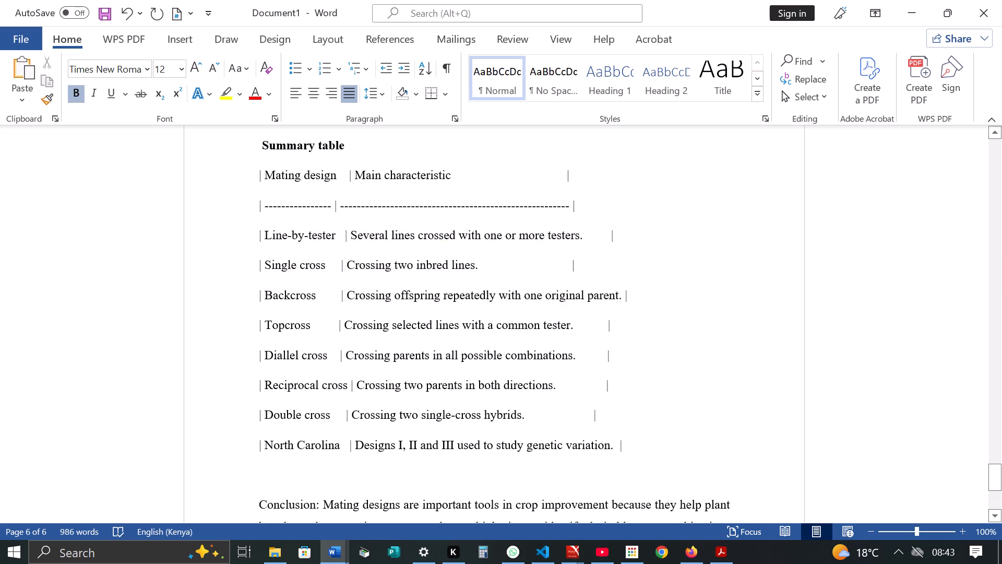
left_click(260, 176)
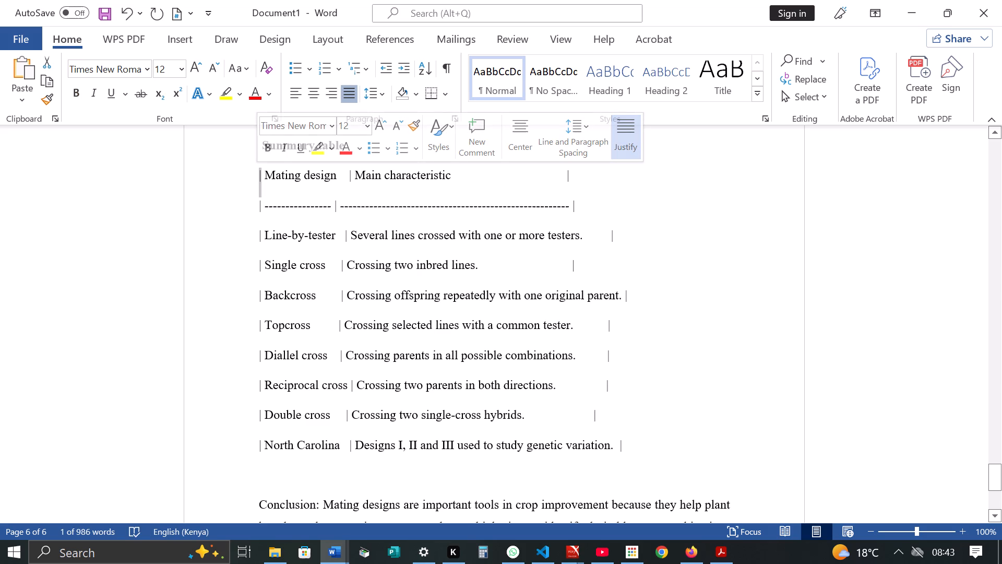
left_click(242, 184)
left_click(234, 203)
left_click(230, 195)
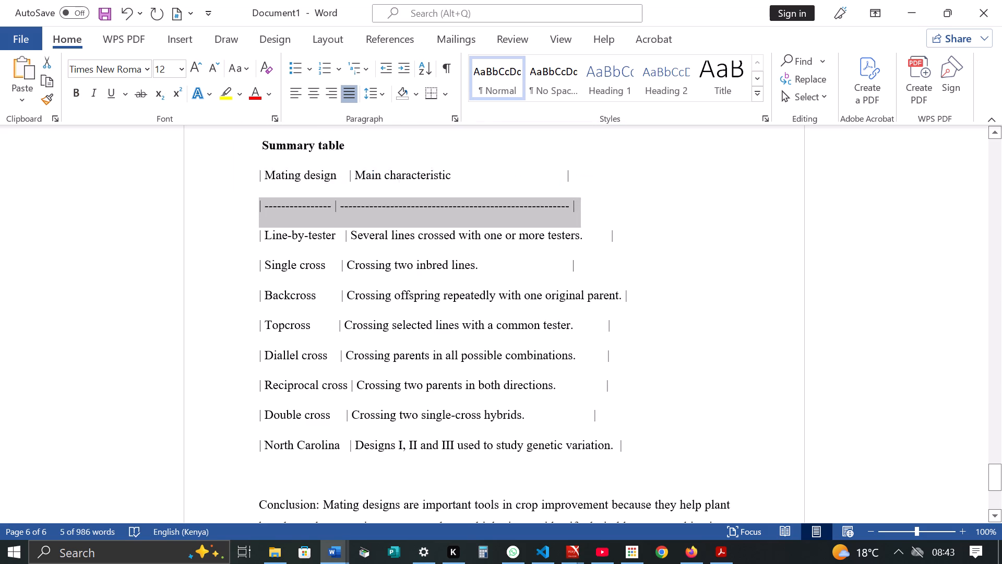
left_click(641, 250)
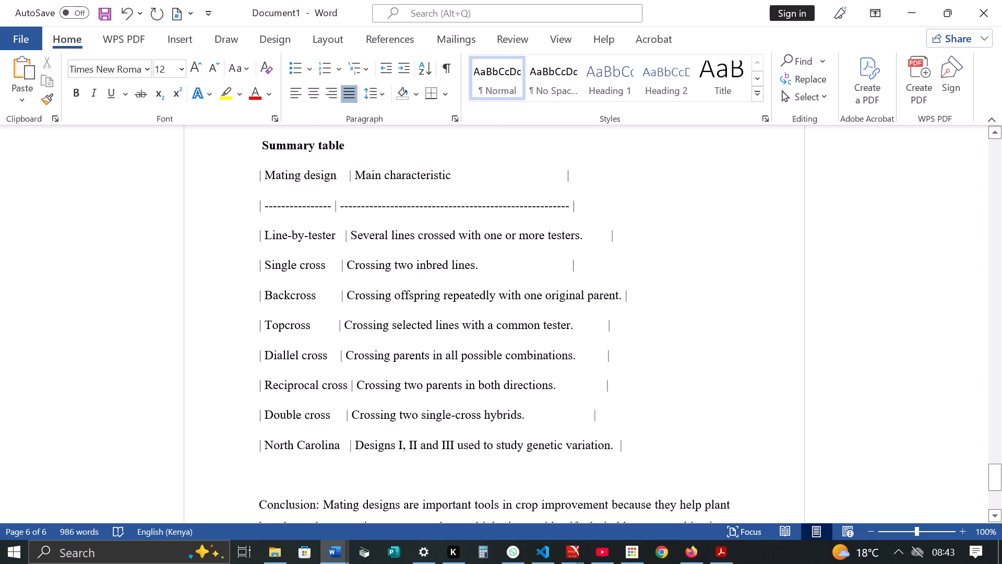
Select the closing vertical bar of the Line-by-tester row, together with the space before it.
left_click_drag(620, 233, 604, 236)
left_click_drag(604, 236, 609, 229)
left_click_drag(609, 229, 609, 234)
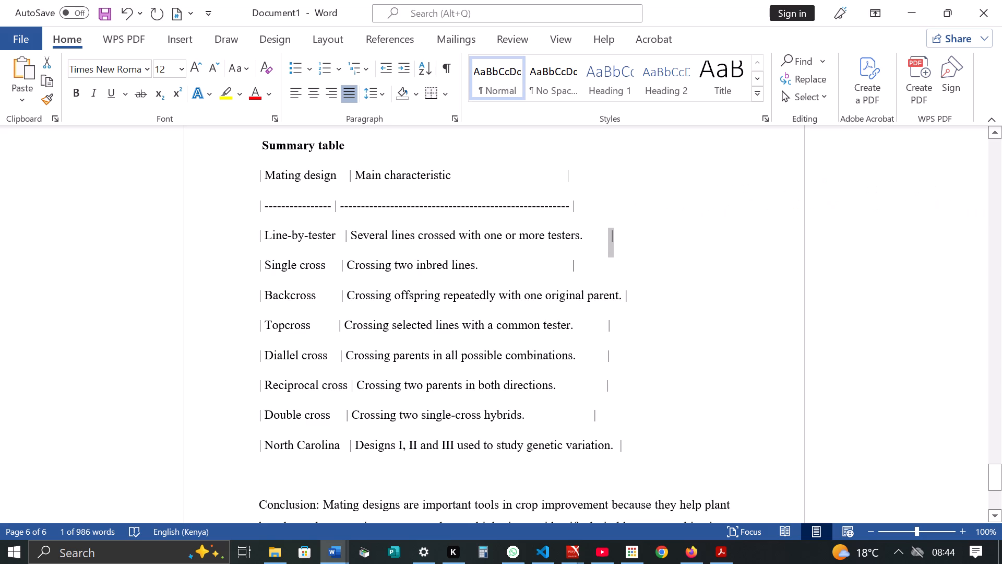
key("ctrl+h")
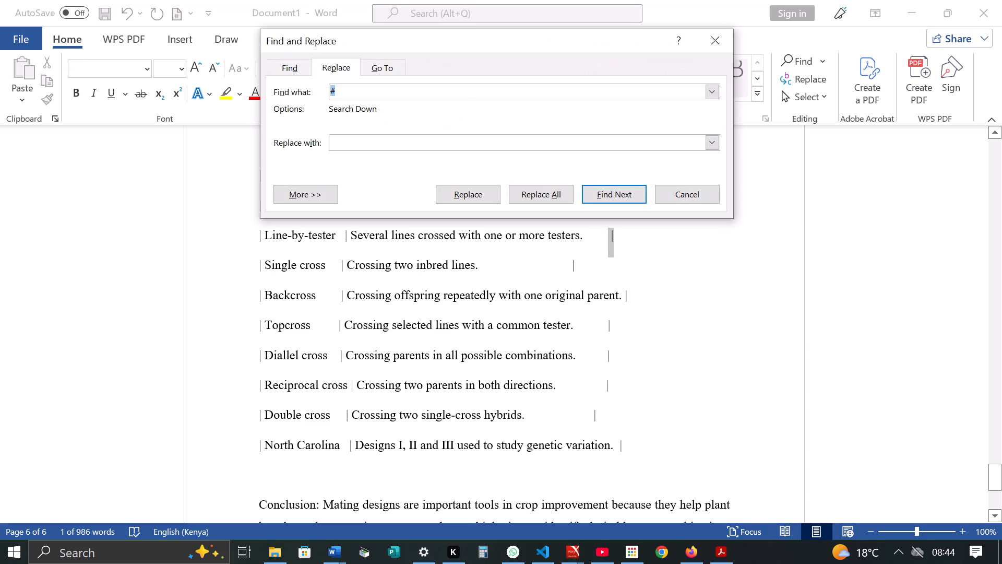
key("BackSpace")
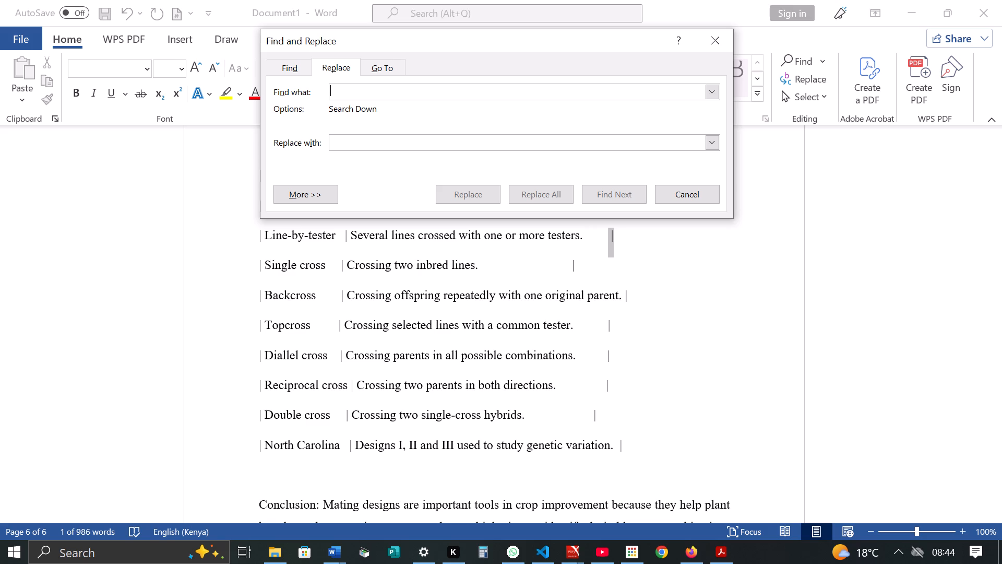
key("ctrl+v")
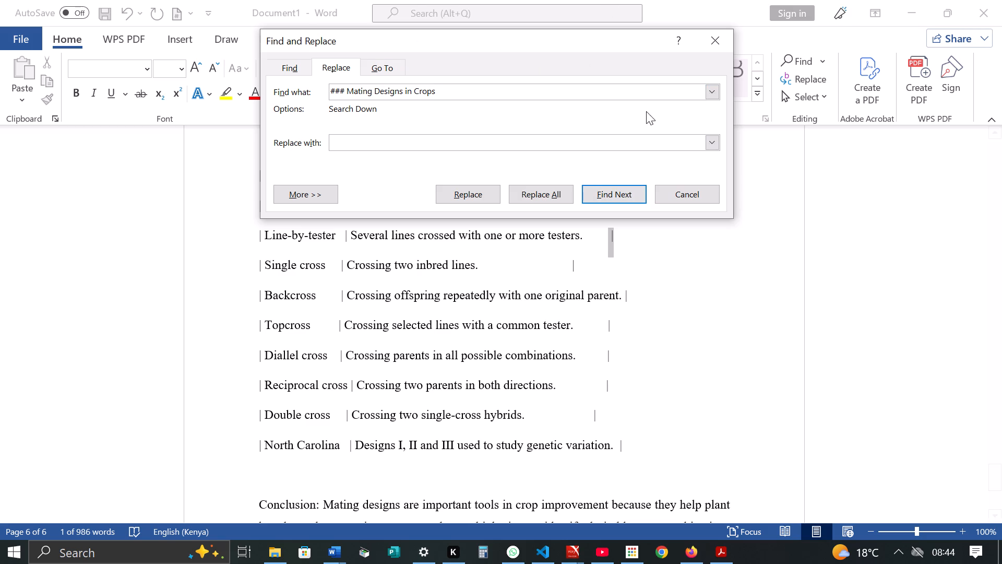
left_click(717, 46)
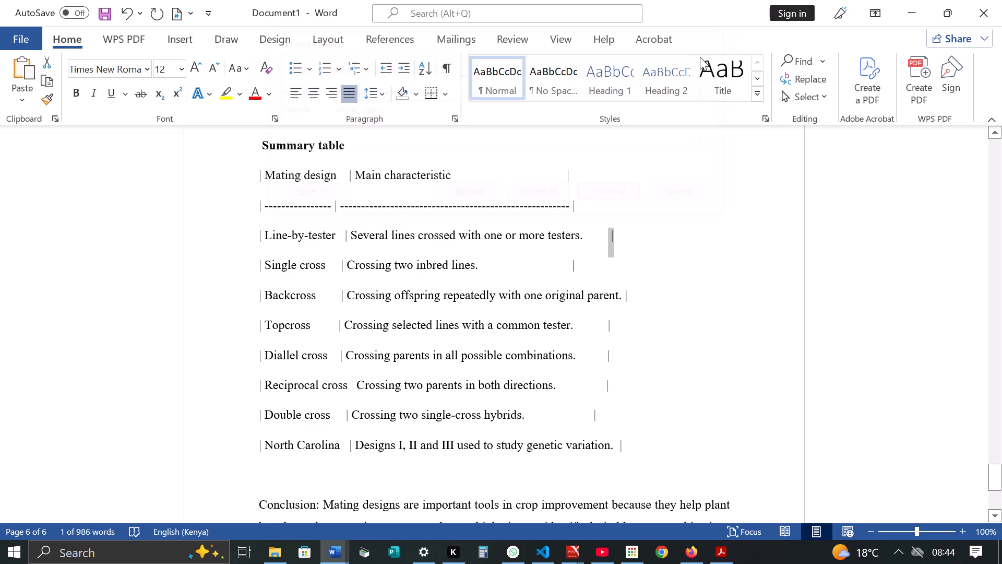
Copy the selected space and vertical bar and replace every occurrence in the document with nothing.
right_click(610, 242)
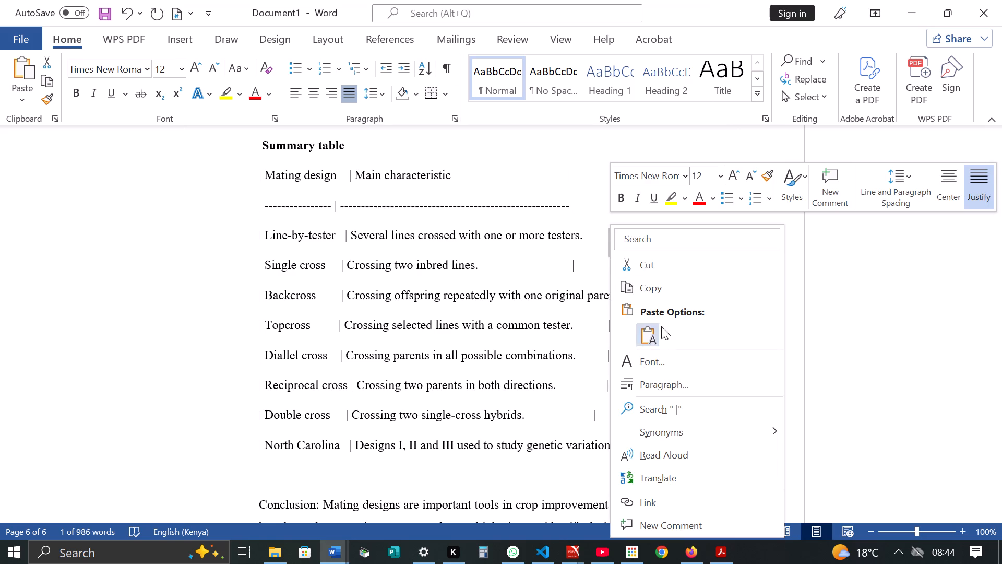
left_click(680, 290)
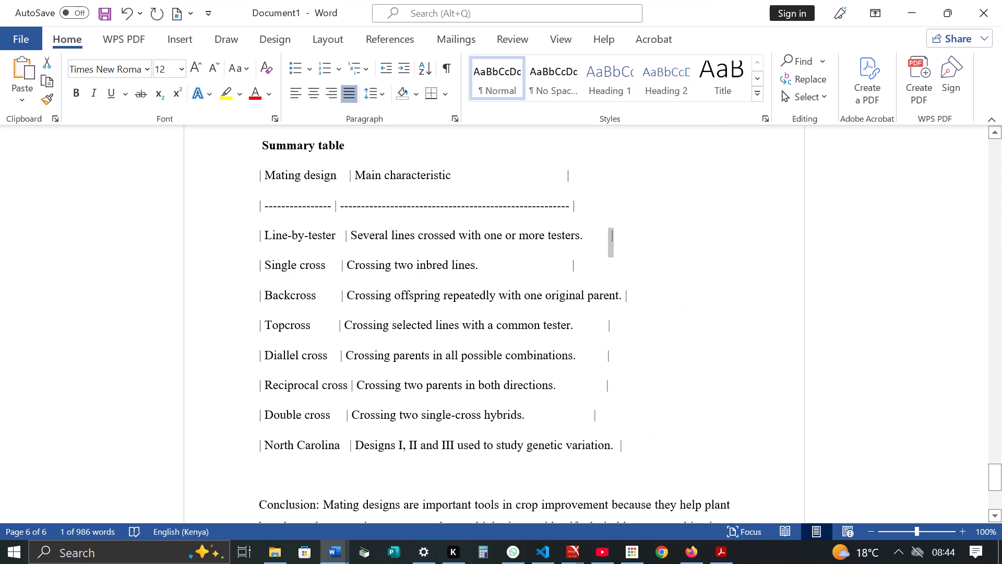
key("ctrl+h")
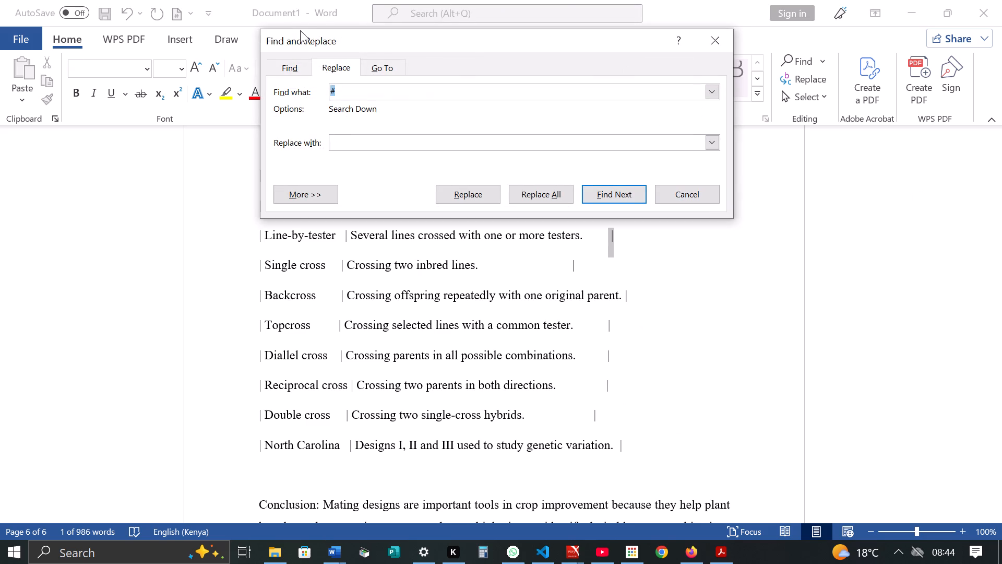
key("BackSpace")
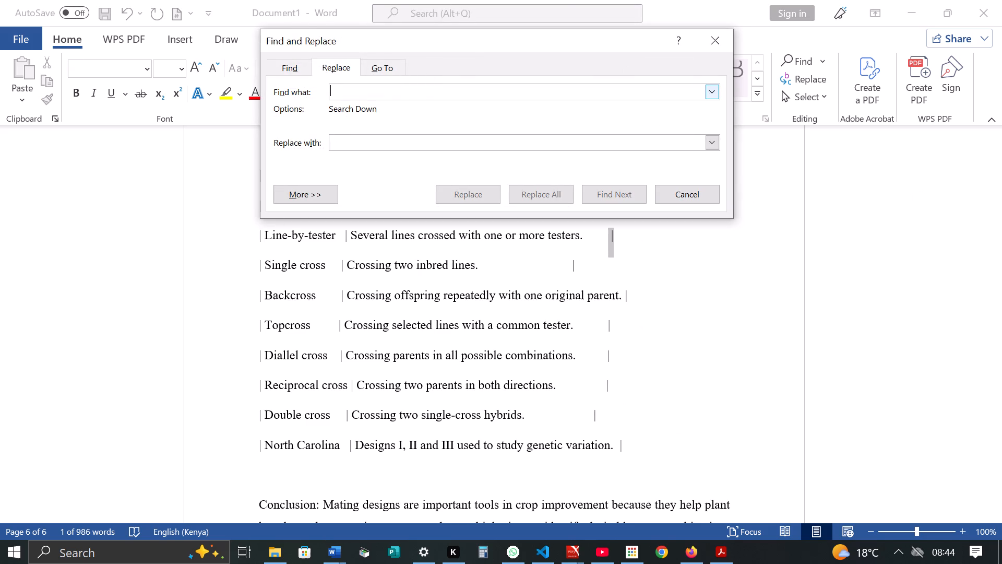
key("ctrl+v")
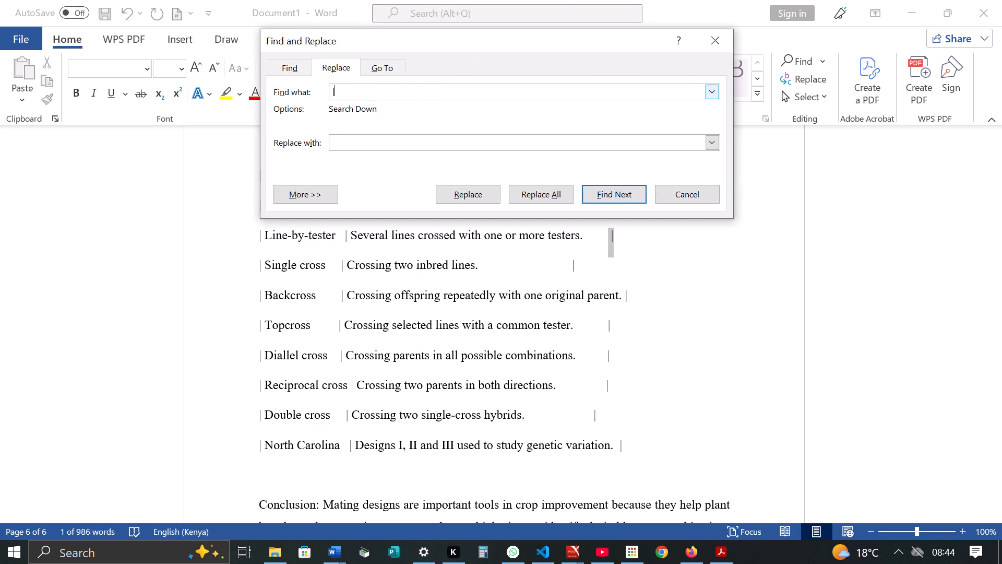
left_click(566, 201)
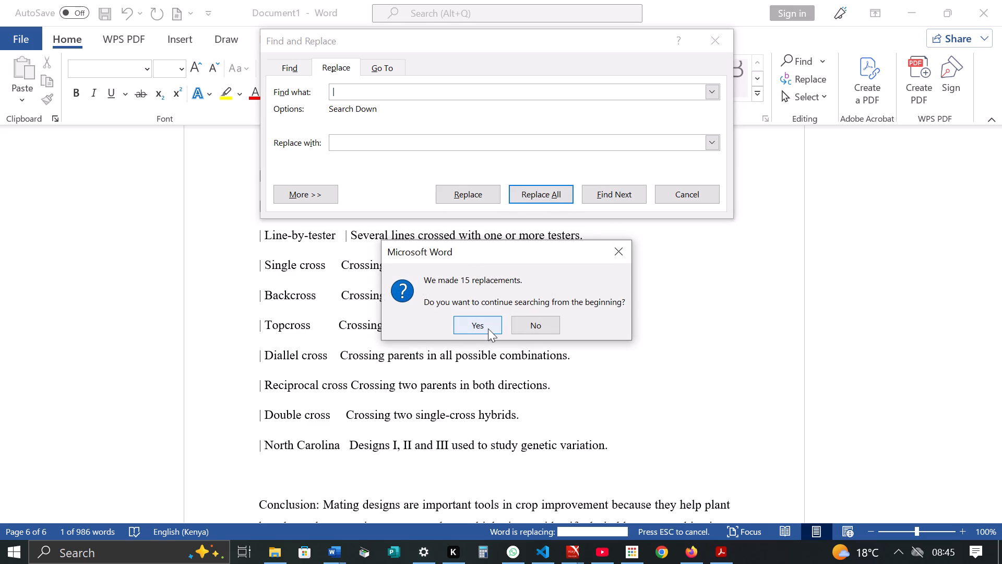
left_click(489, 328)
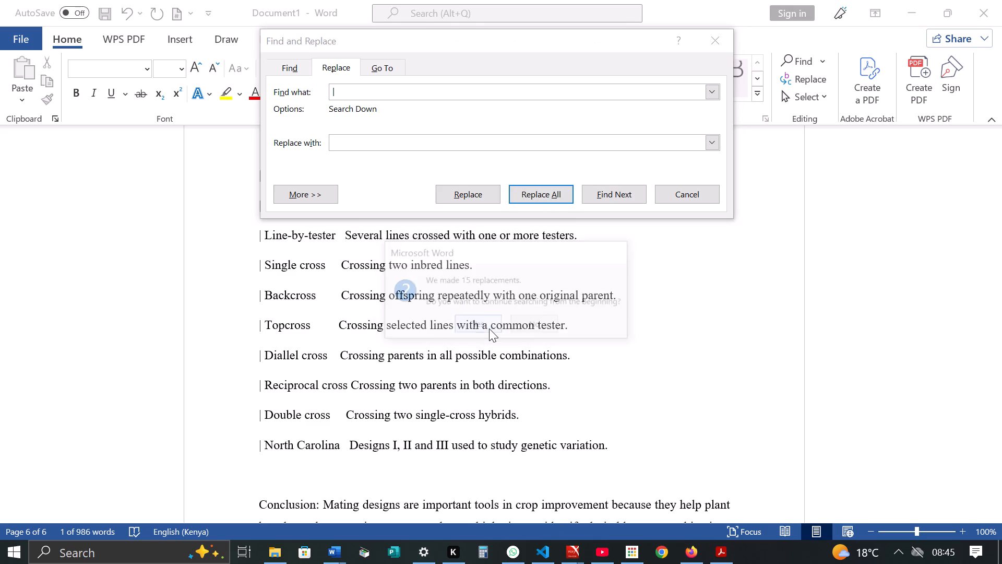
left_click(498, 324)
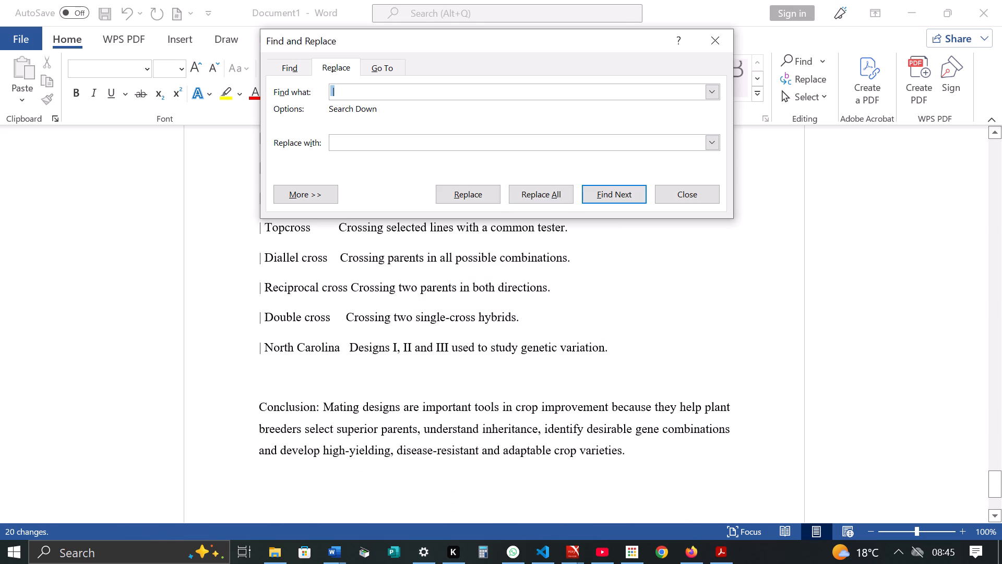
left_click(732, 37)
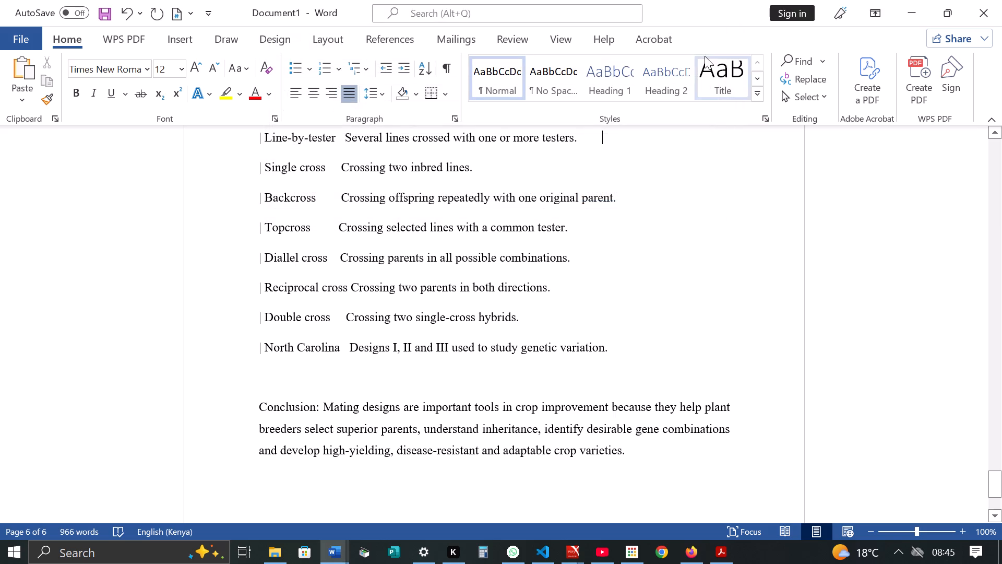
Replace all the remaining vertical bars at the start of the summary table rows with nothing.
scroll(685, 305, "up", 1)
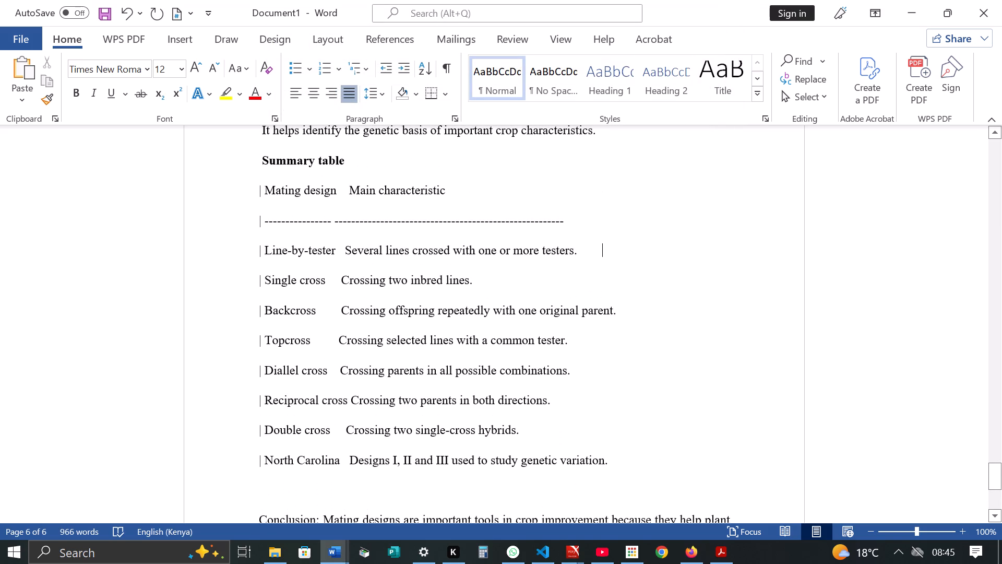
left_click(259, 192)
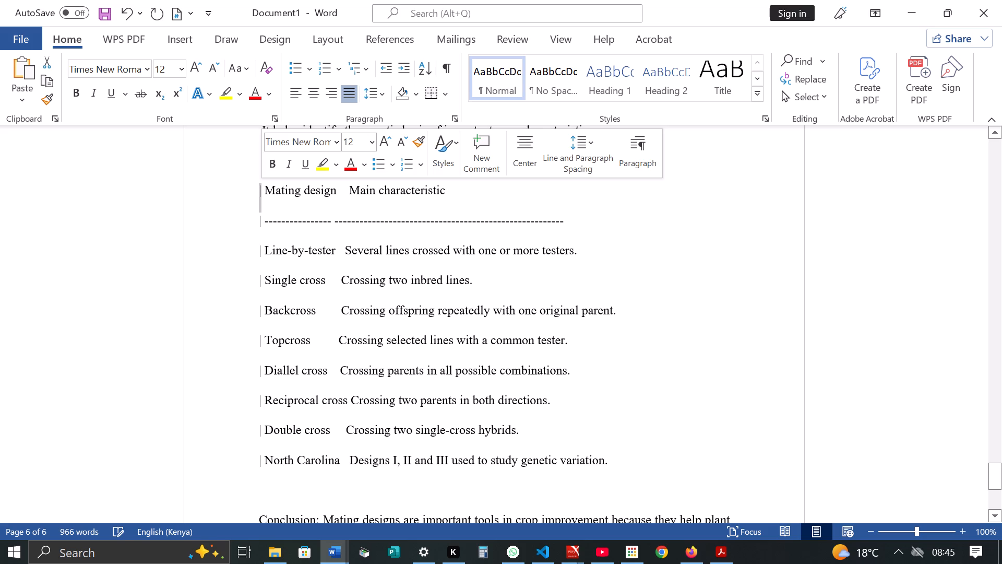
right_click(263, 190)
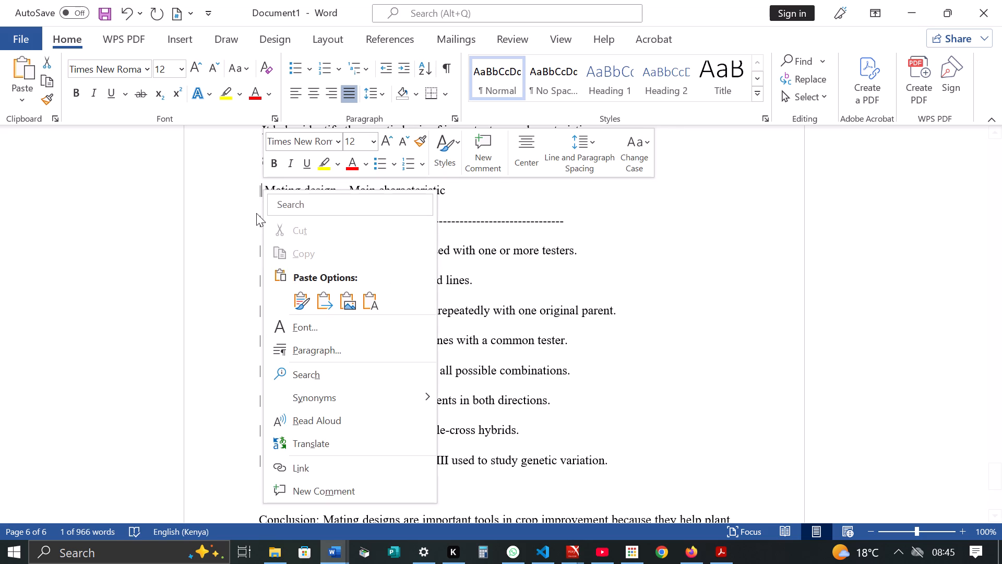
left_click(246, 196)
left_click_drag(257, 187, 261, 193)
right_click(261, 192)
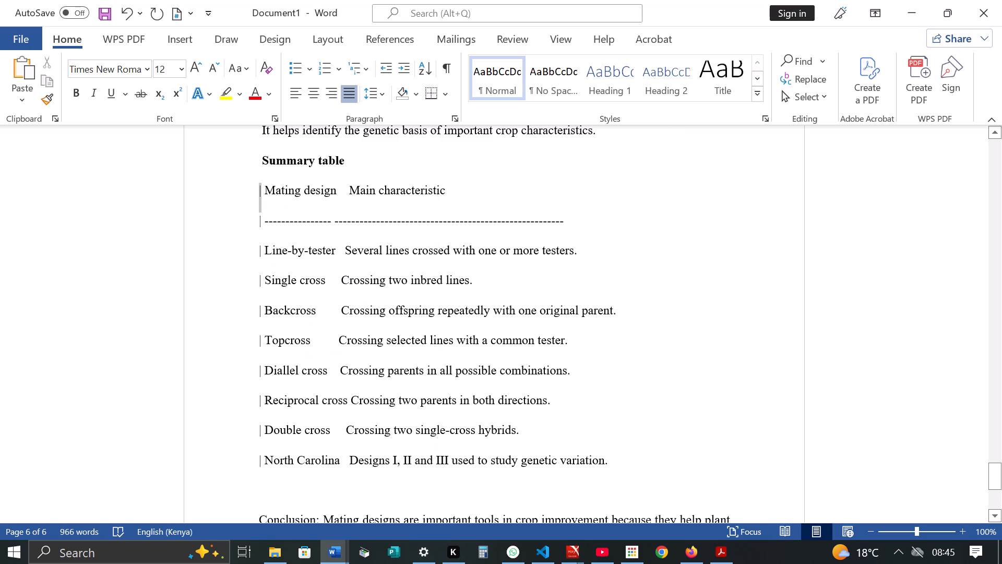
left_click_drag(261, 193, 261, 192)
right_click(261, 193)
right_click(261, 192)
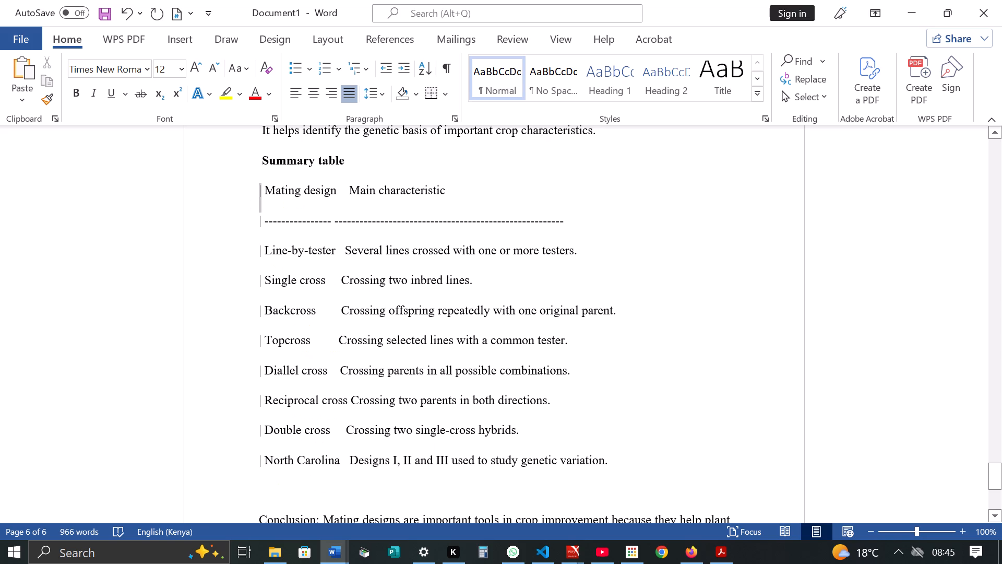
left_click_drag(261, 192, 264, 192)
right_click(264, 192)
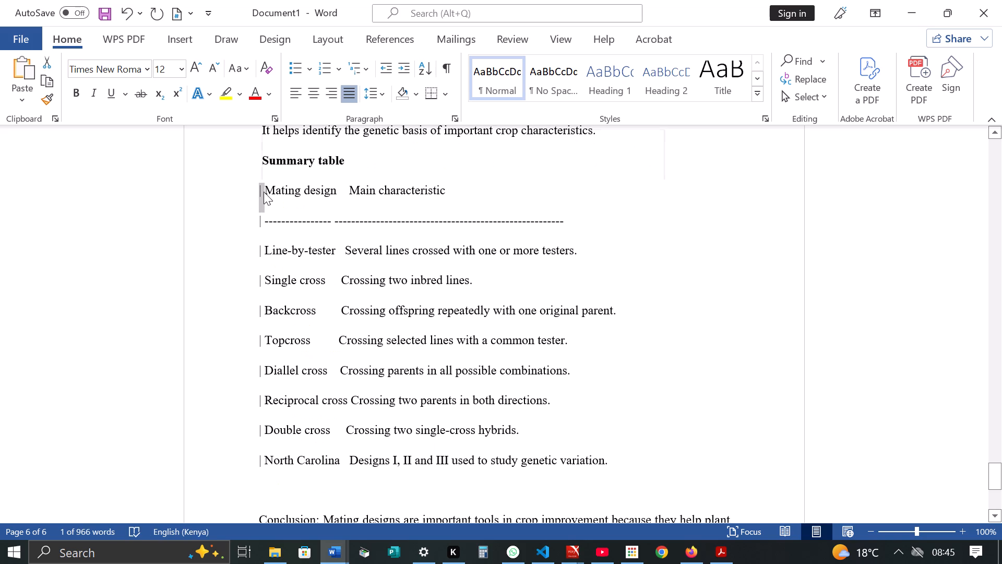
left_click(278, 256)
key("ctrl+h")
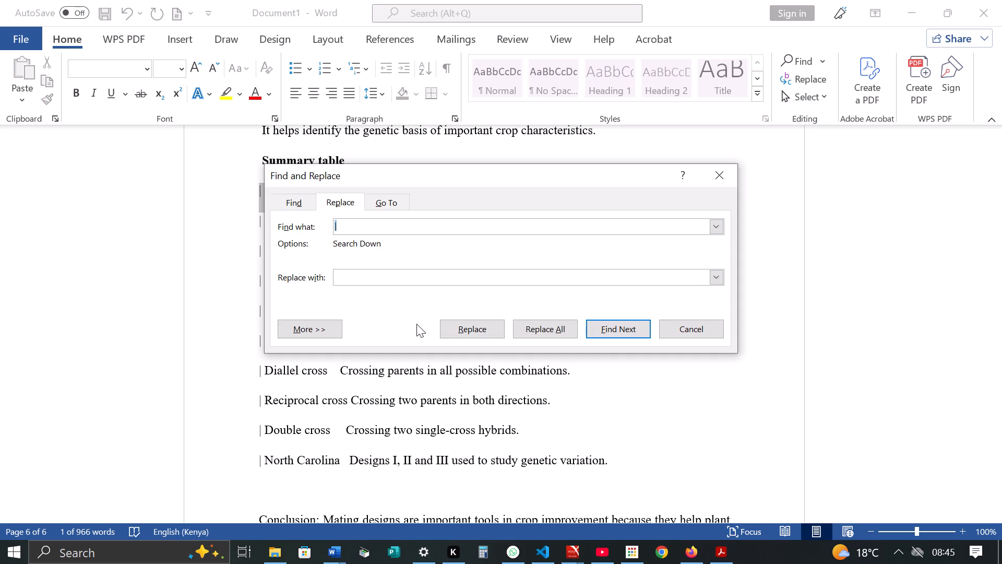
left_click(575, 330)
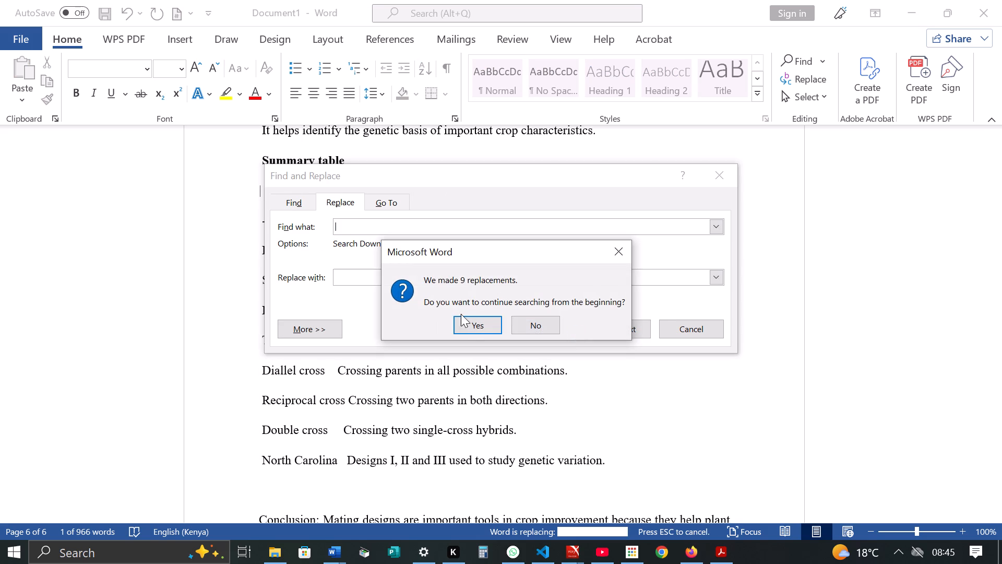
left_click(466, 327)
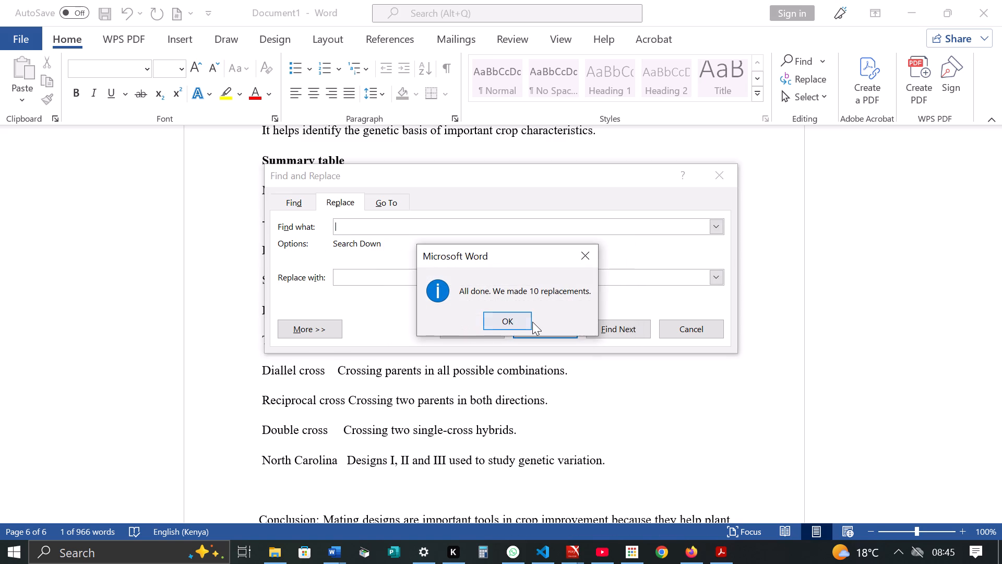
left_click(532, 322)
left_click(522, 314)
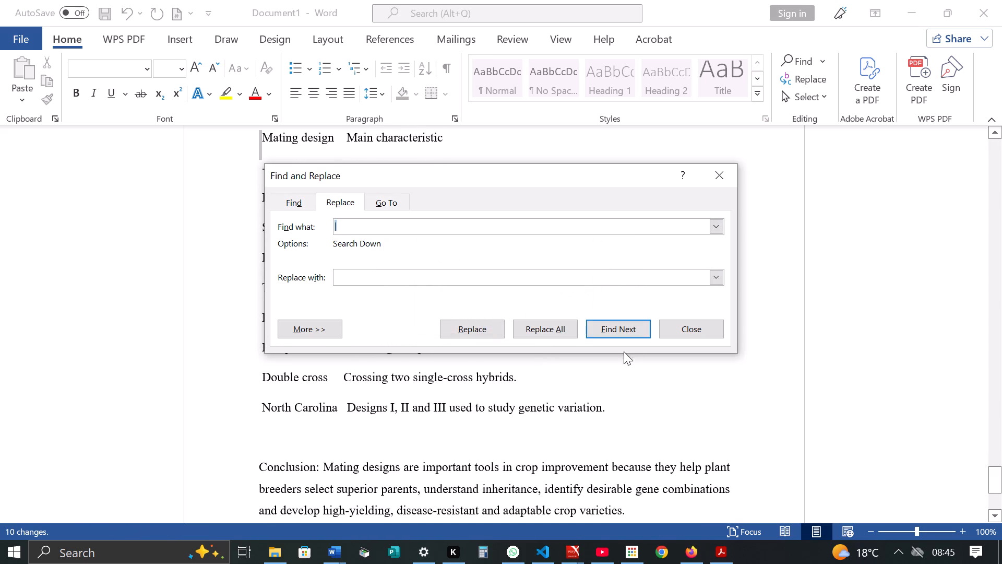
left_click(723, 164)
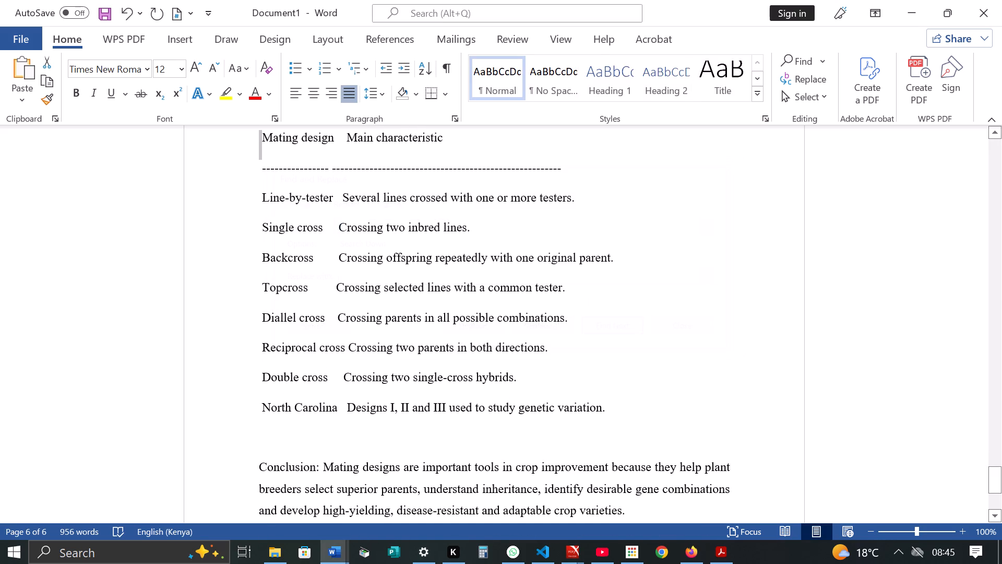
Delete the dashed separator line below the "Mating design" and "Main characteristic" row.
scroll(678, 242, "up", 1)
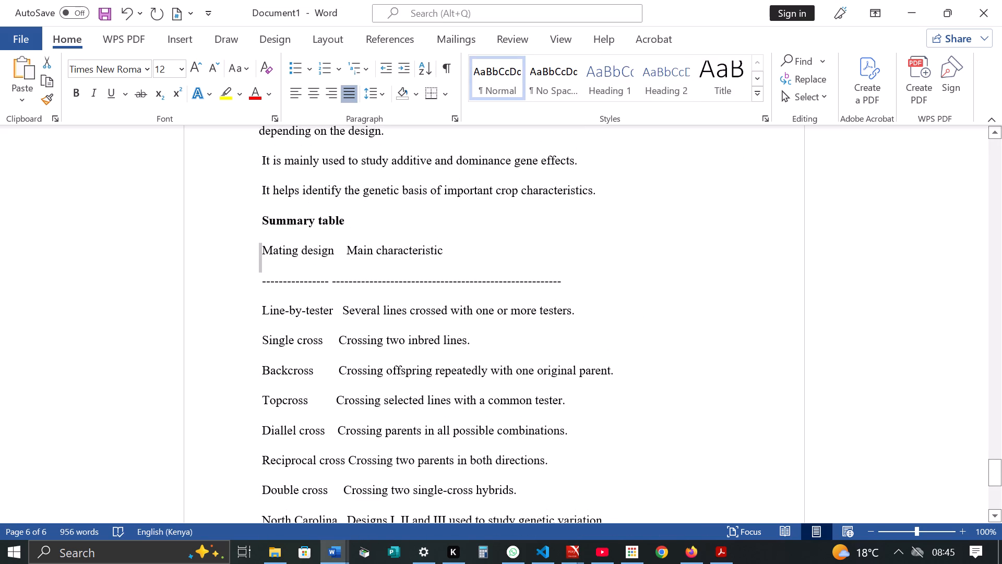
left_click(220, 281)
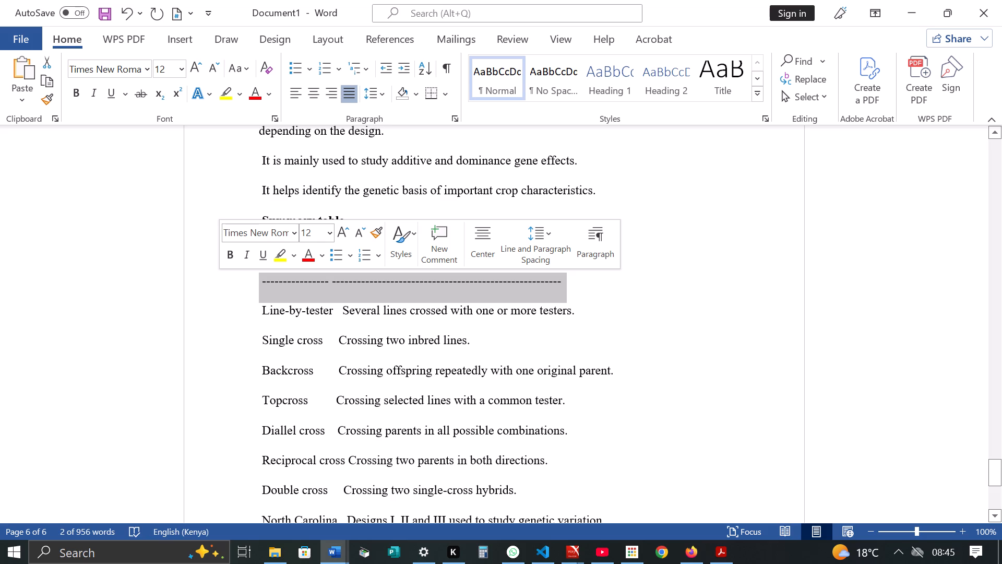
right_click(220, 281)
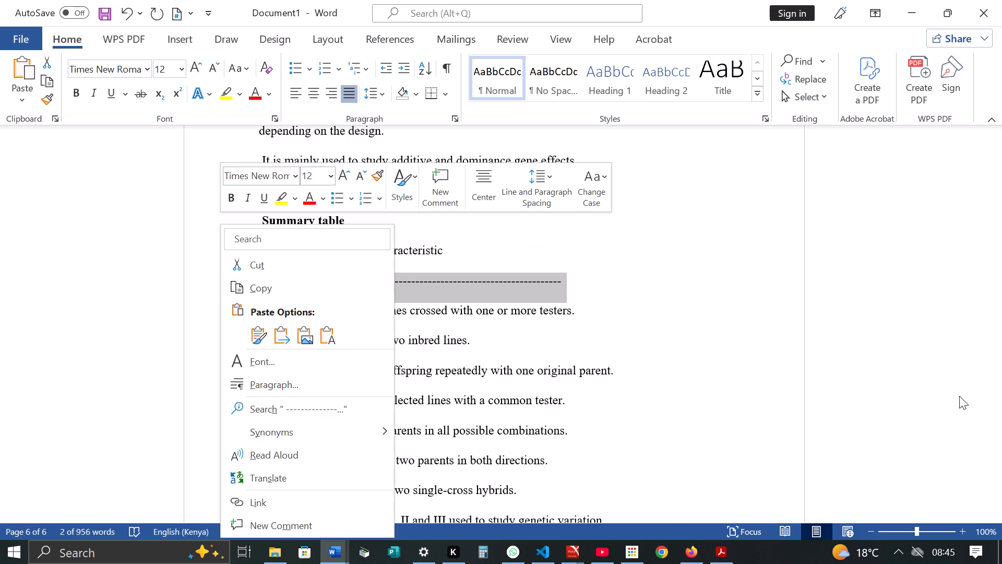
left_click(801, 297)
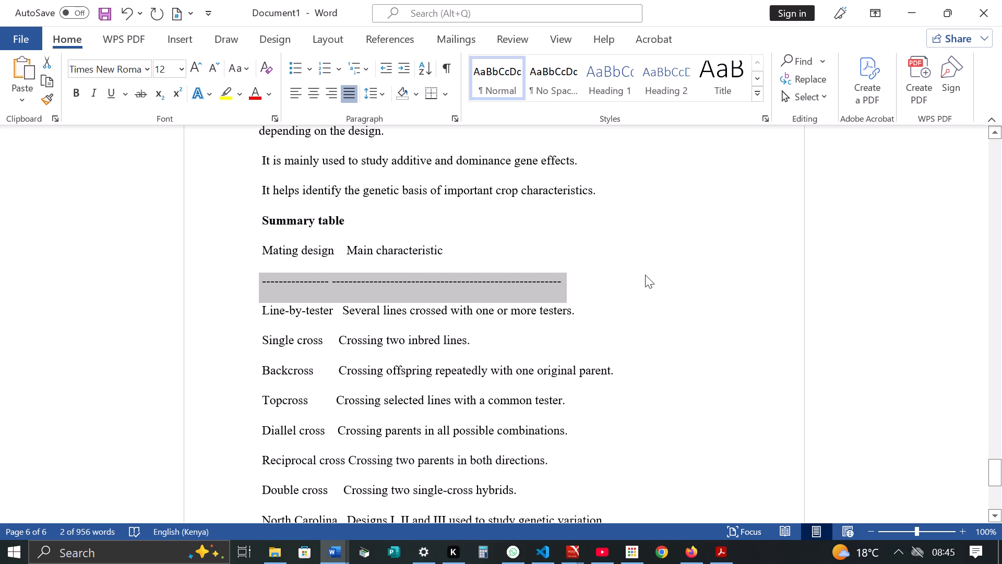
key("BackSpace")
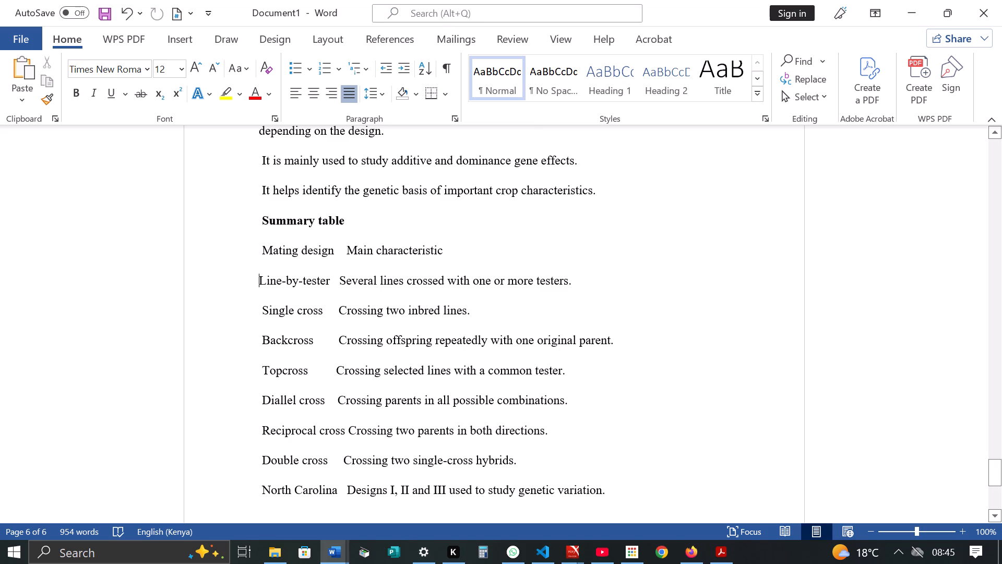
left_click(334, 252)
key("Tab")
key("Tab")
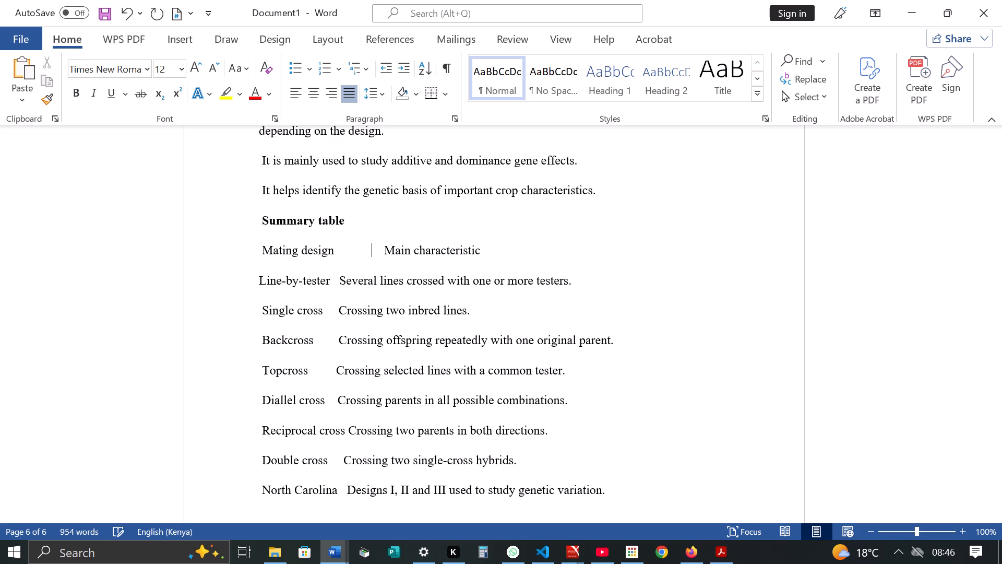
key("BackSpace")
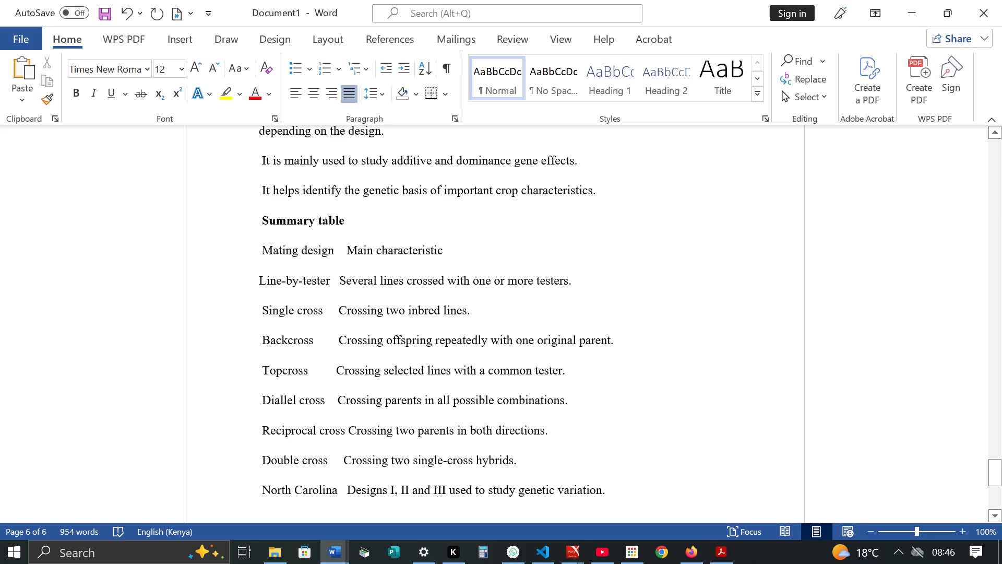
Insert one tab between the design name and its description in each summary row from "Mating design" through "Diallel cross".
left_click(344, 249)
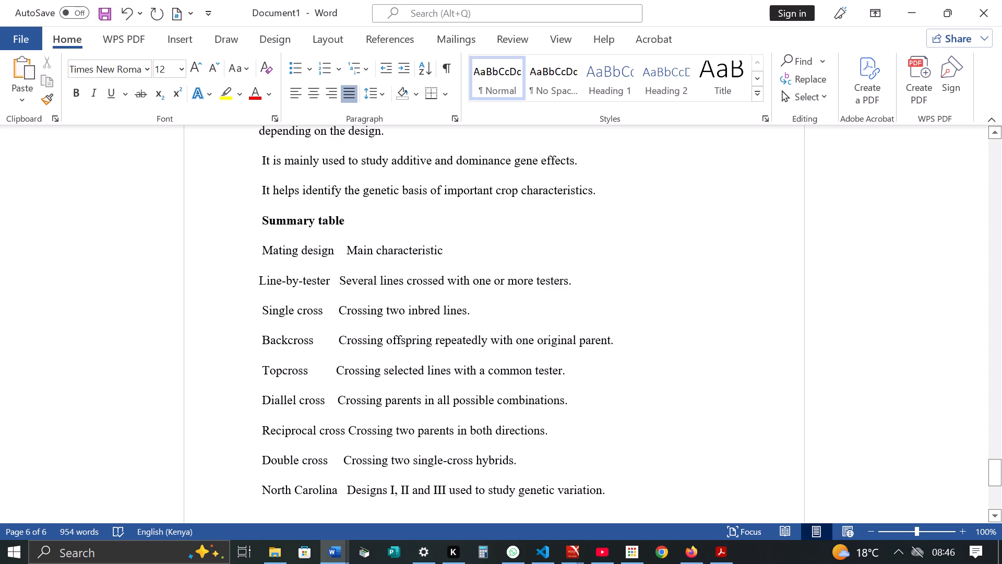
left_click(332, 252)
key("Tab")
left_click(331, 278)
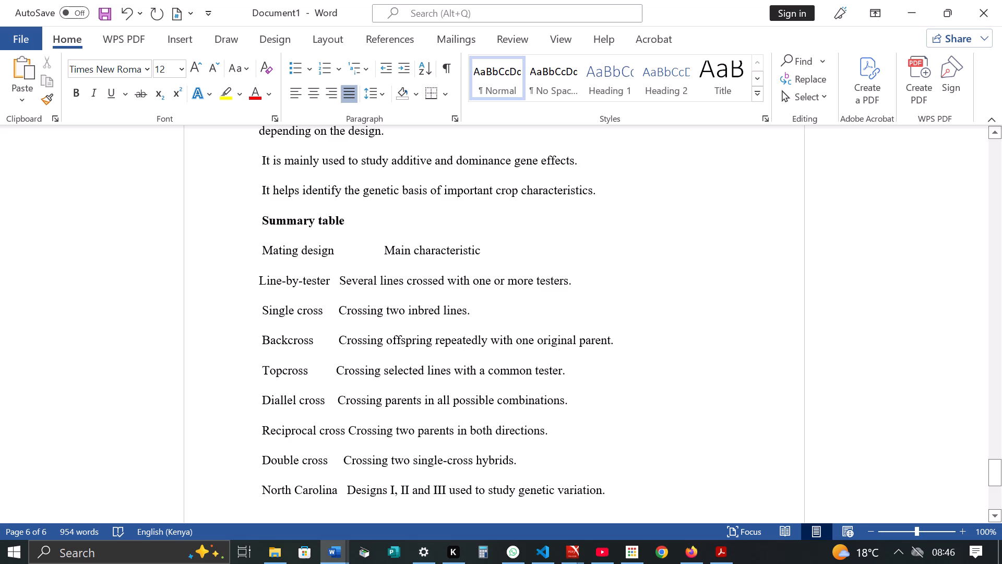
key("Tab")
left_click(326, 312)
key("Tab")
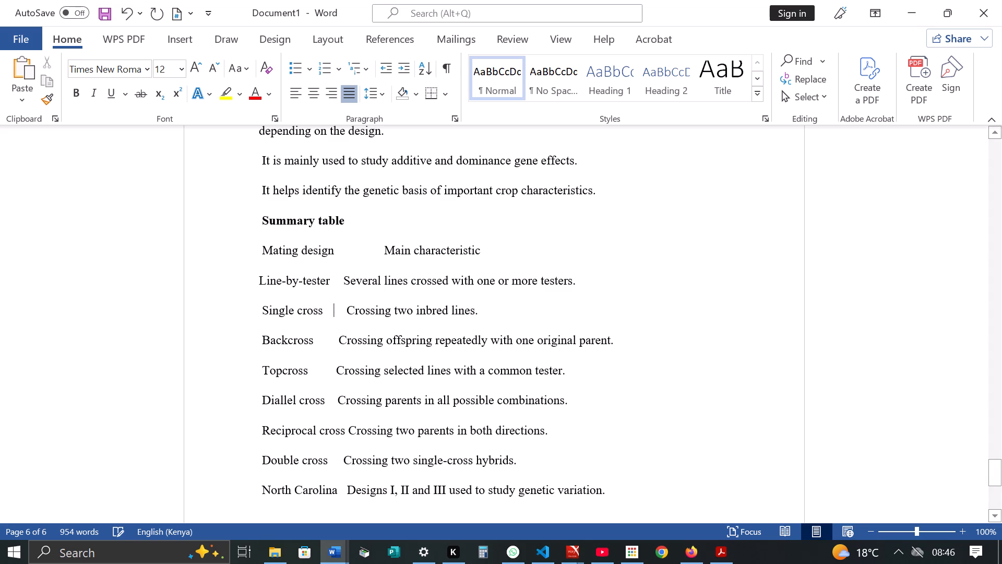
left_click(317, 339)
key("Tab")
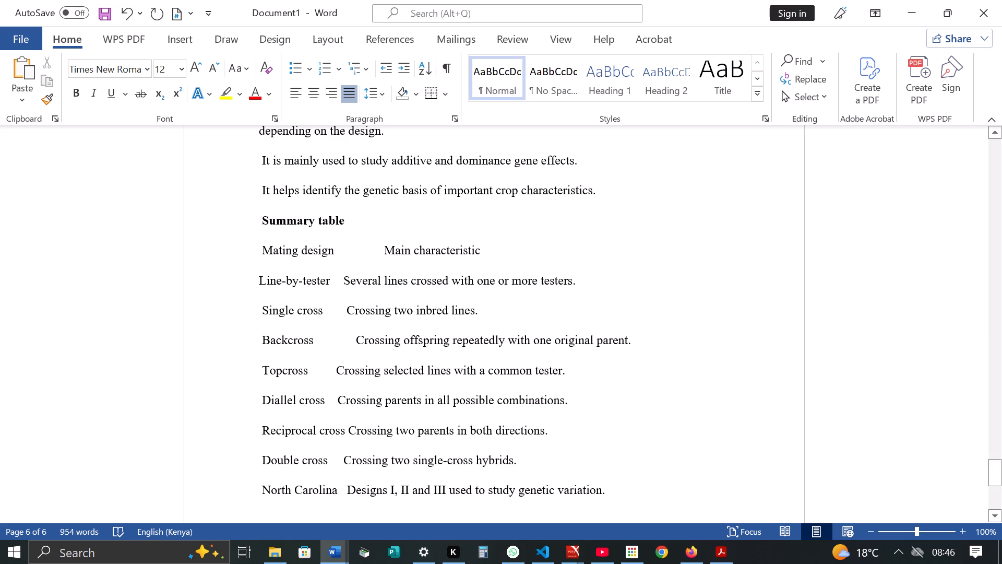
left_click(314, 374)
key("Tab")
left_click(329, 406)
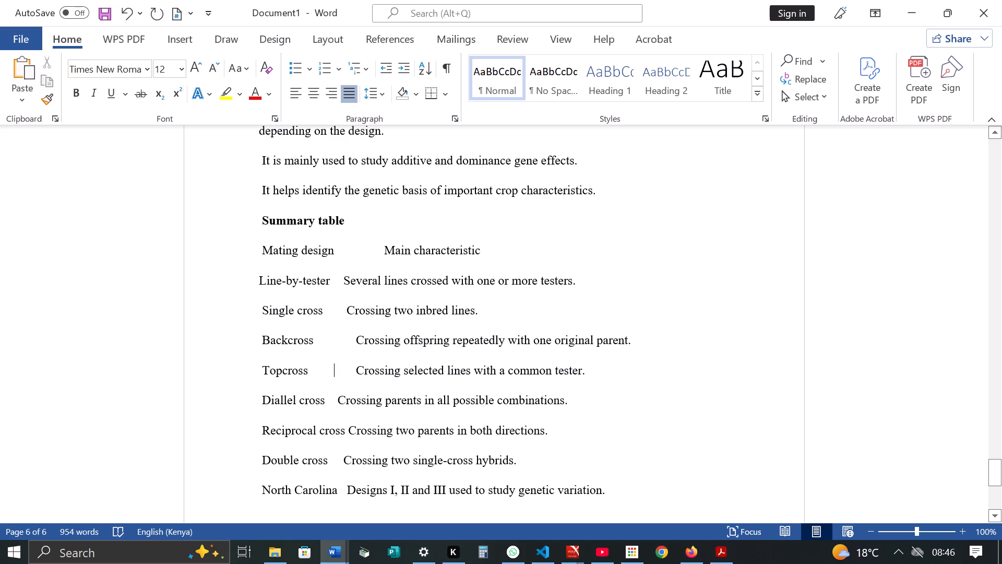
key("Tab")
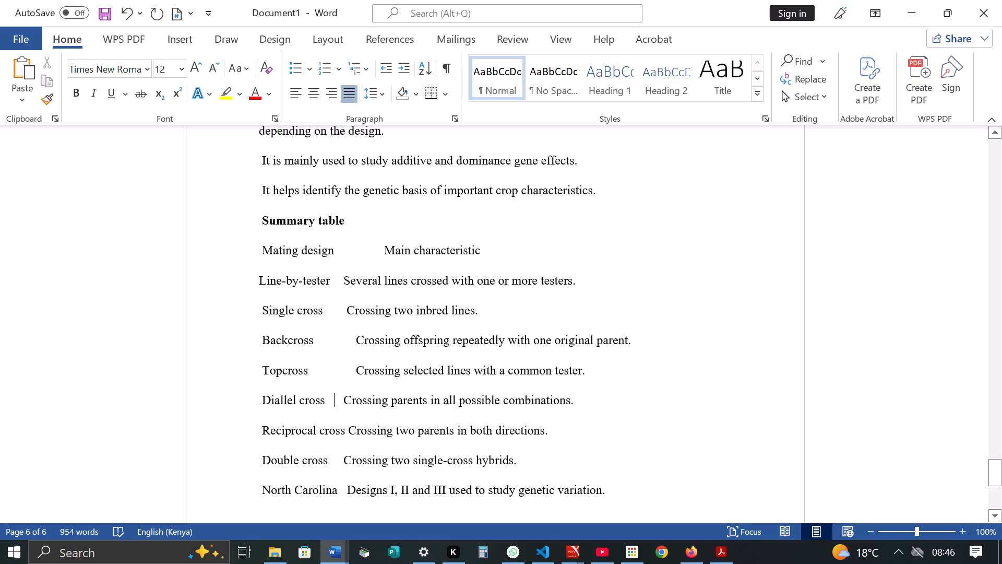
Insert one tab after "Reciprocal cross", two after "Double cross" and one after "North Carolina" to separate the names from their descriptions.
left_click(344, 434)
key("Tab")
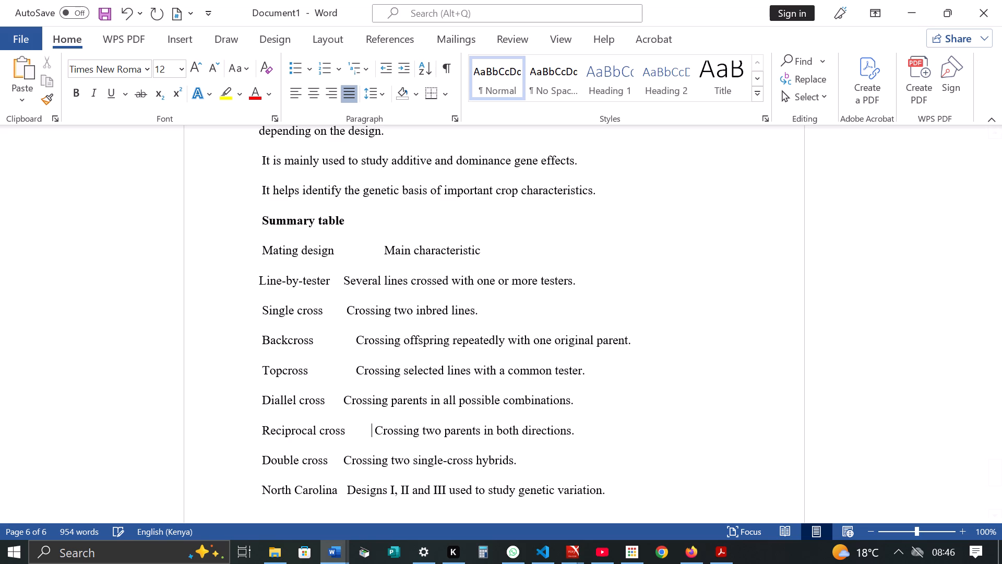
left_click(333, 462)
key("Tab")
scroll(405, 442, "down", 1)
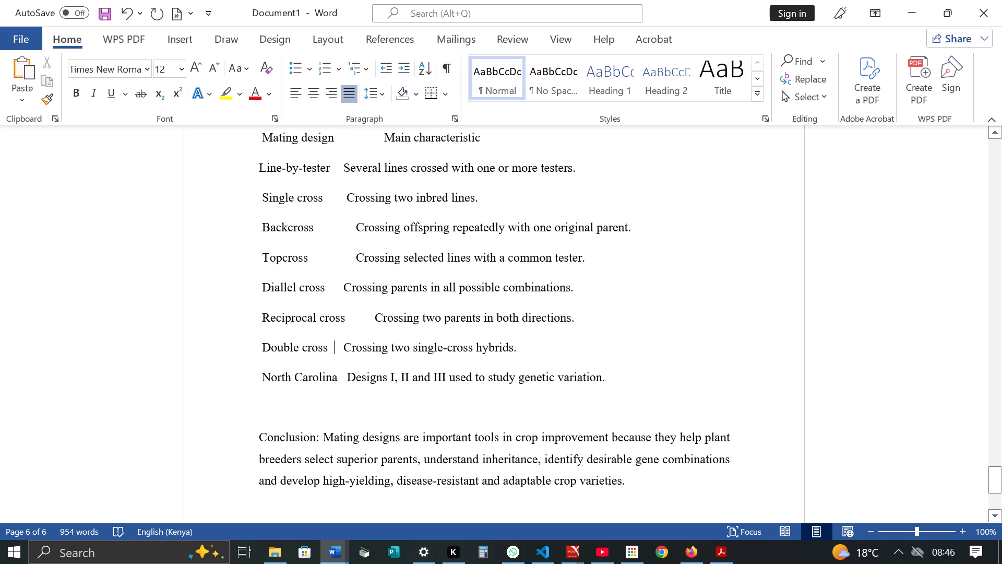
key("Tab")
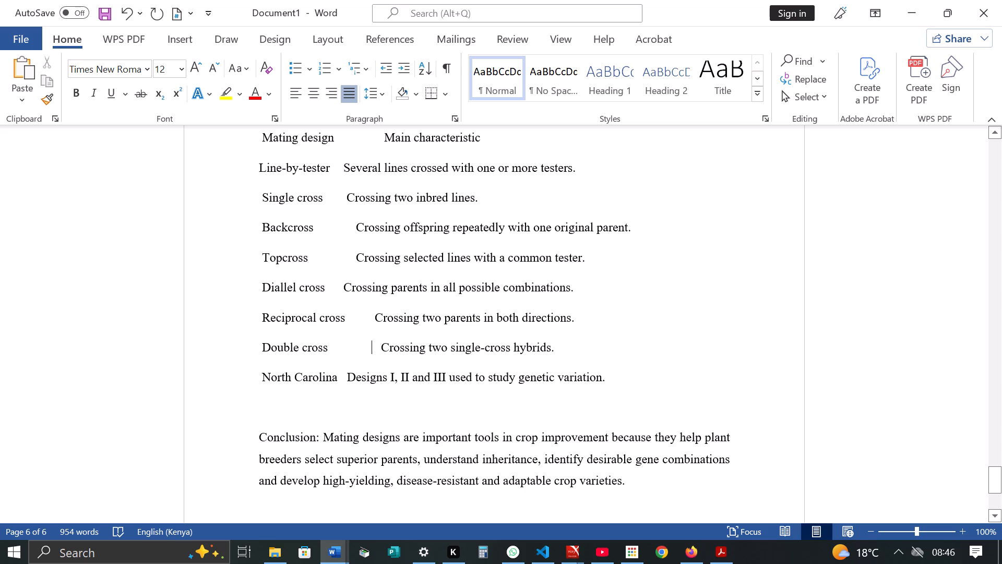
key("BackSpace")
key("BackSpace")
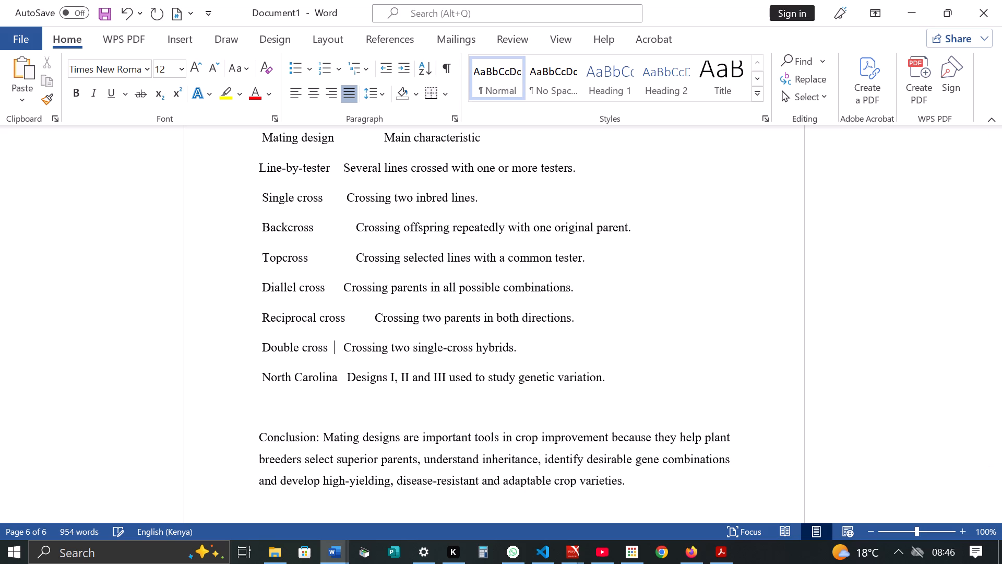
key("Tab")
key("Tab")
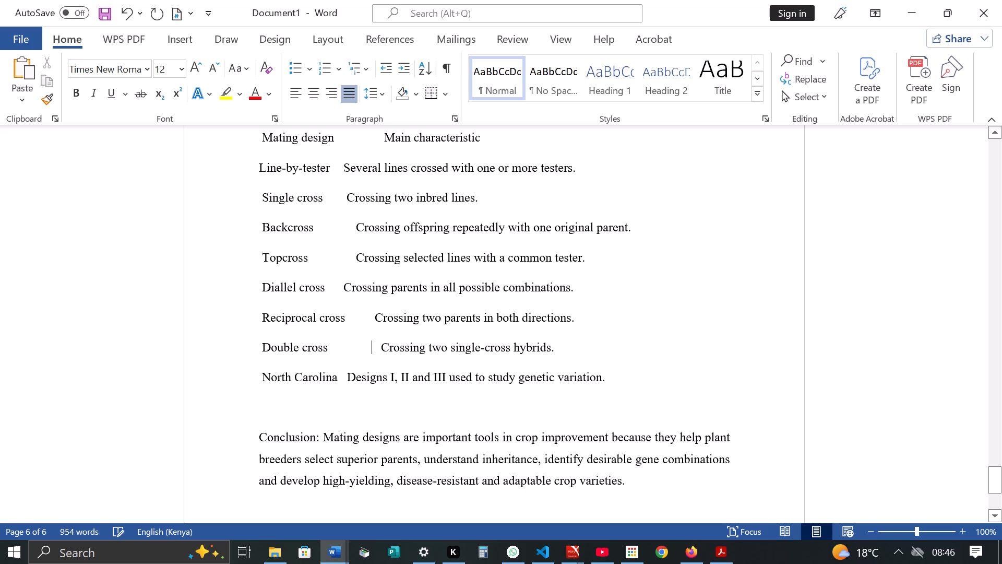
left_click(338, 377)
key("Tab")
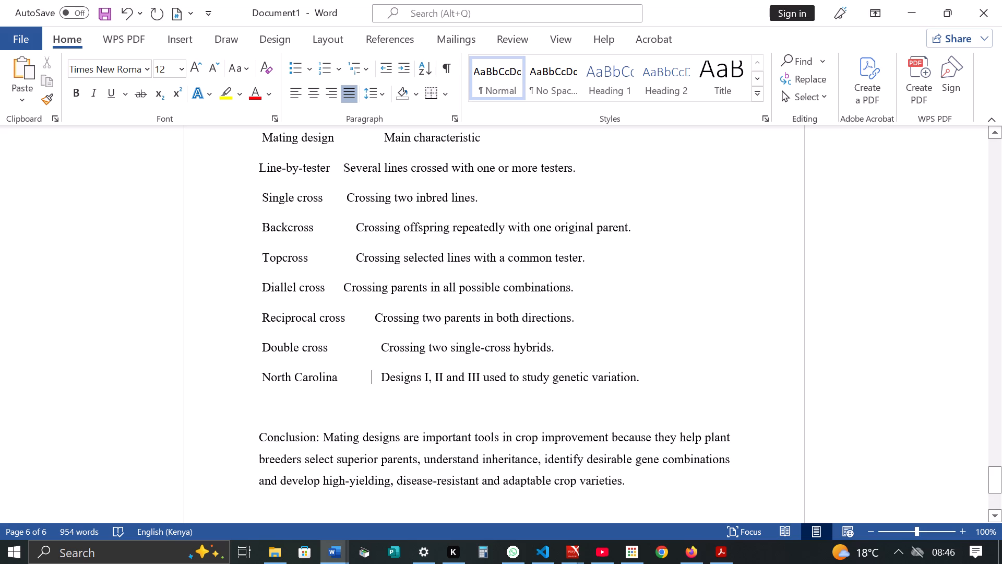
Turn the summary lines from "Mating design" through "North Carolina" into a bordered three-column table.
scroll(388, 362, "up", 1)
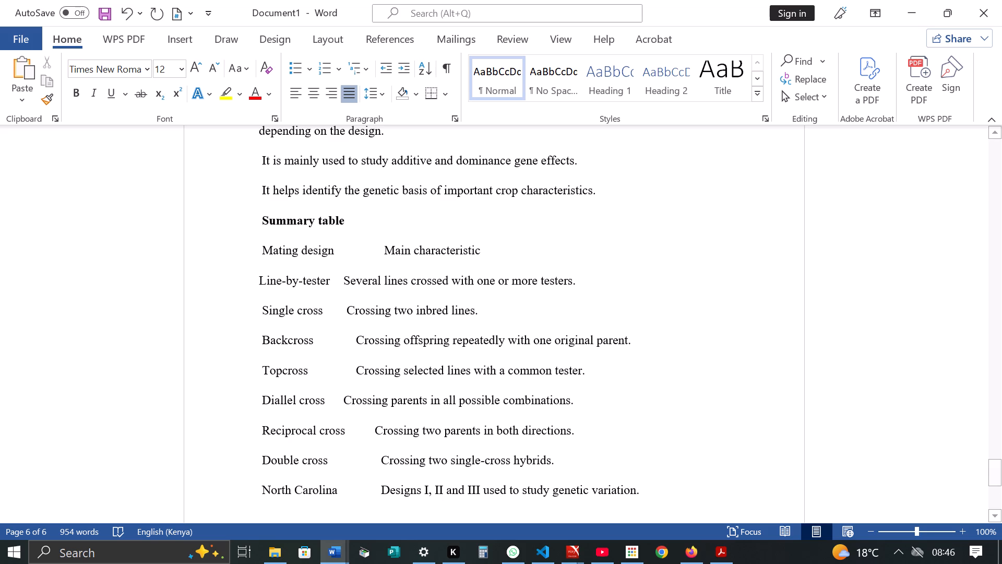
scroll(384, 363, "down", 2)
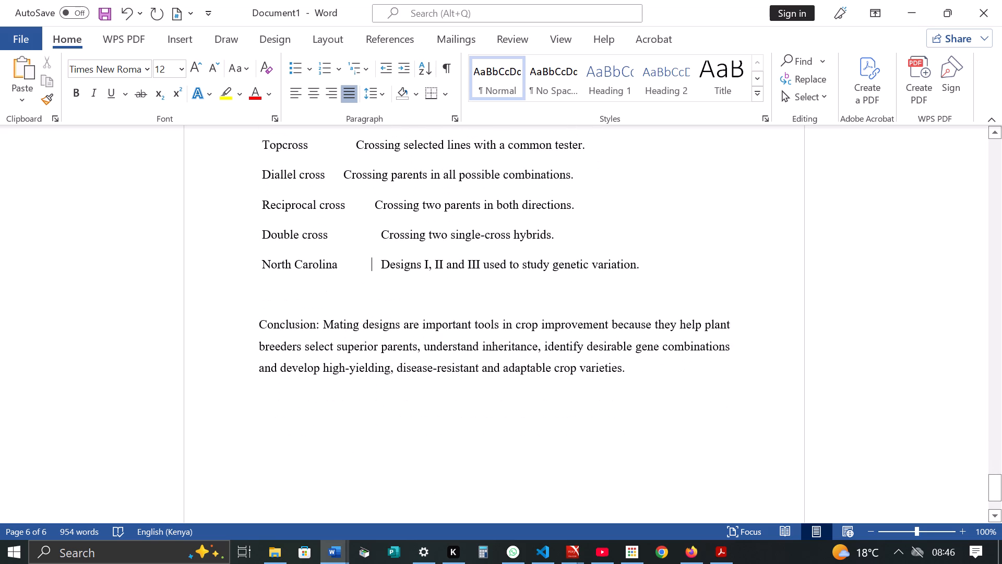
scroll(384, 363, "up", 2)
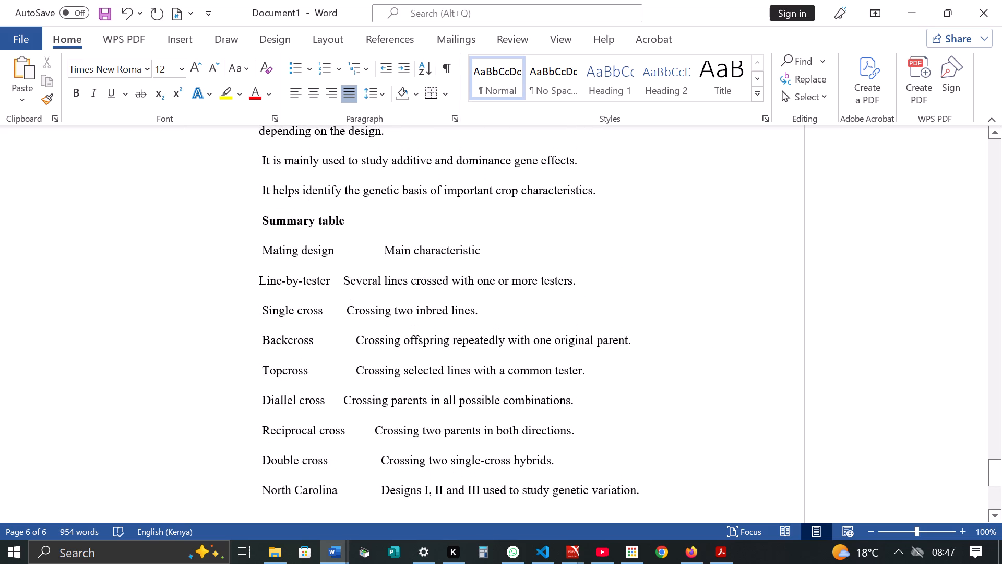
left_click_drag(253, 250, 489, 333)
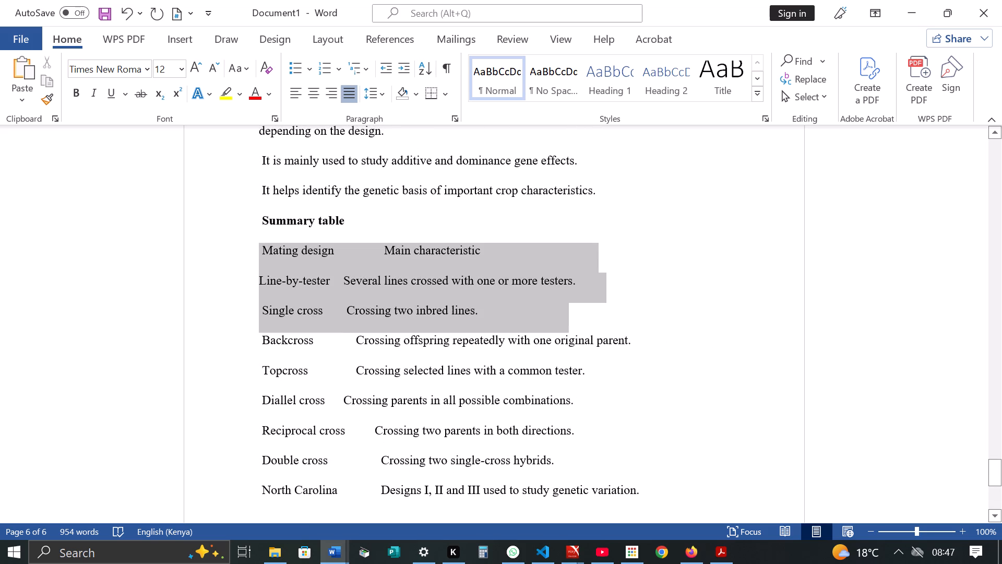
left_click_drag(489, 333, 607, 511)
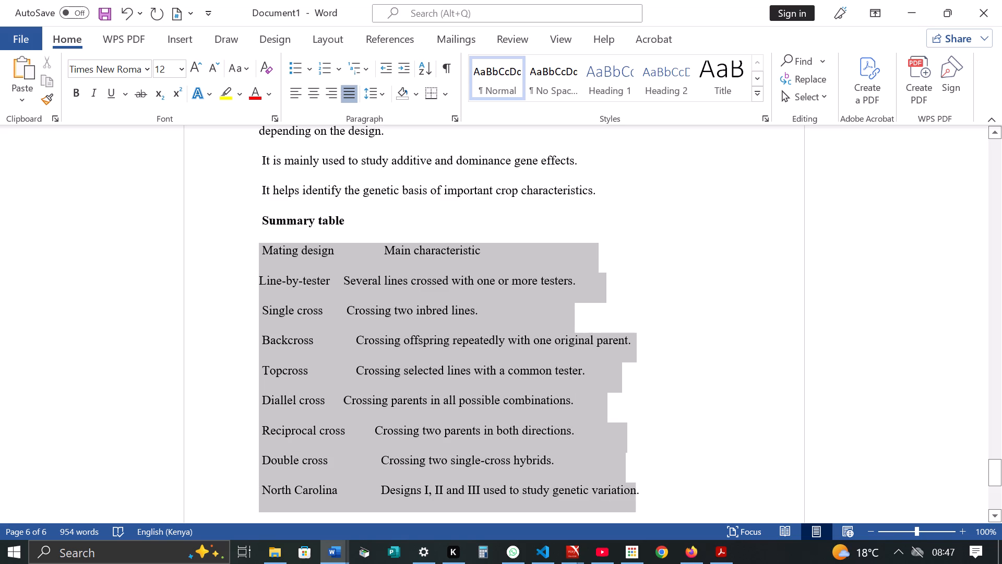
left_click_drag(607, 511, 682, 511)
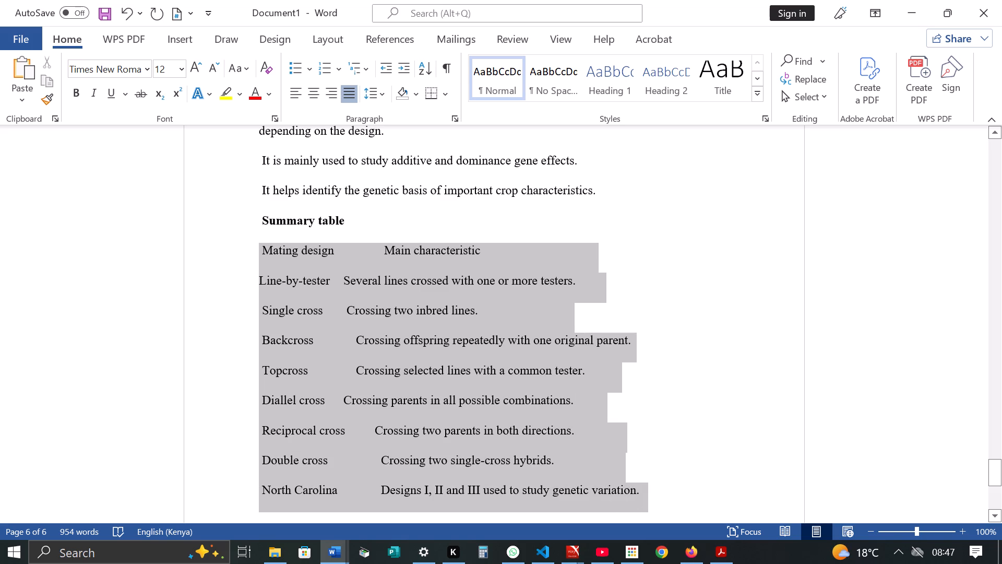
left_click_drag(682, 511, 673, 505)
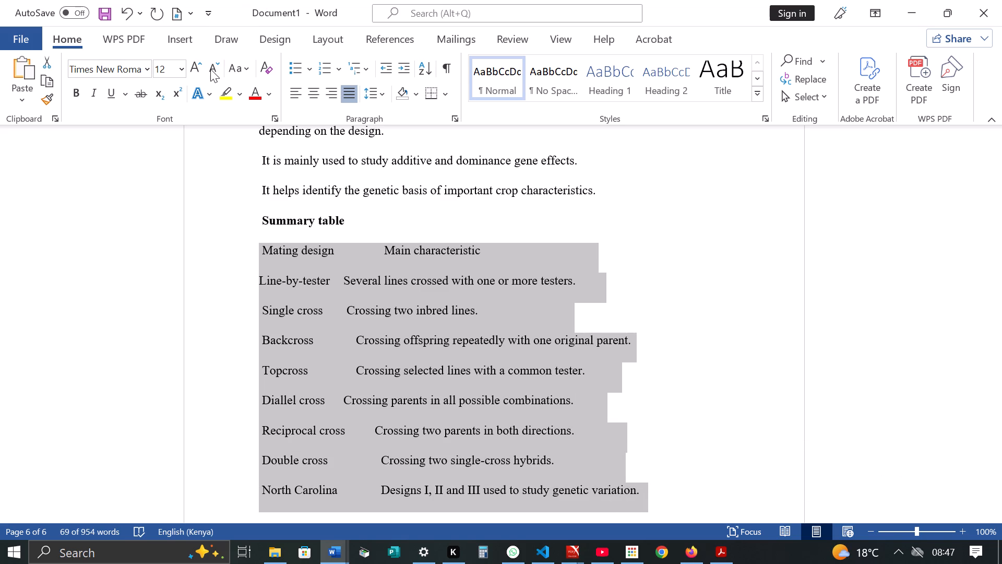
left_click(191, 42)
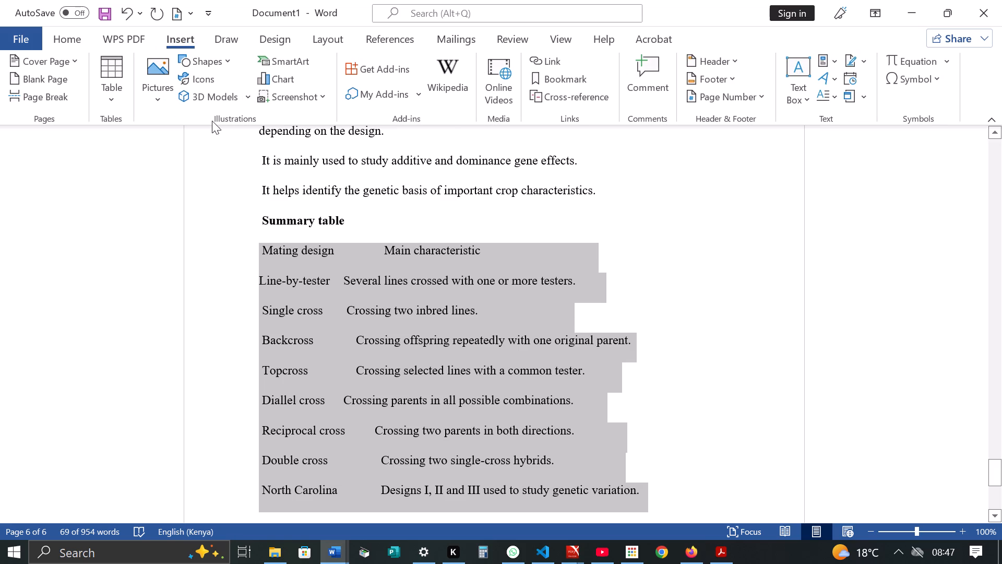
left_click(101, 102)
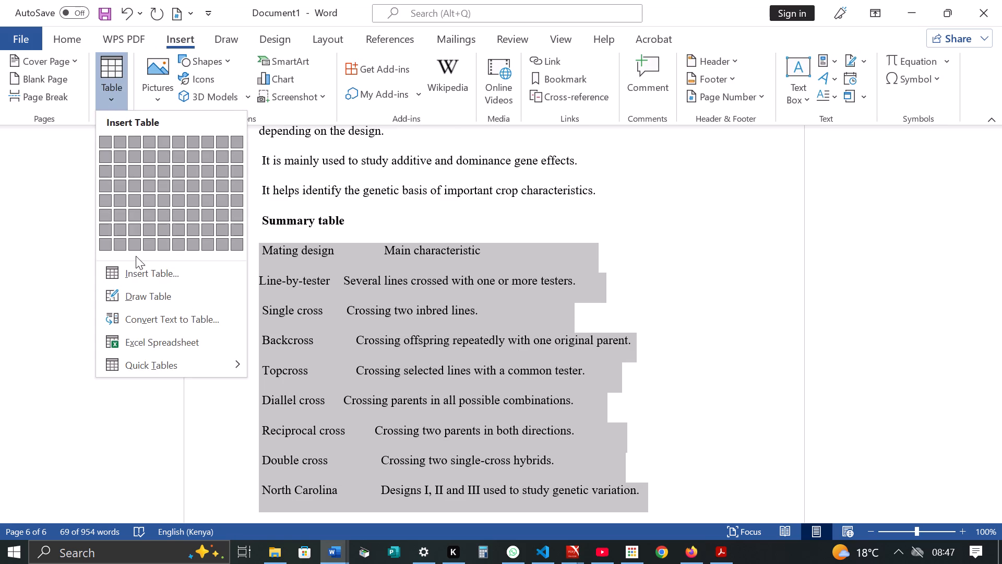
left_click(157, 275)
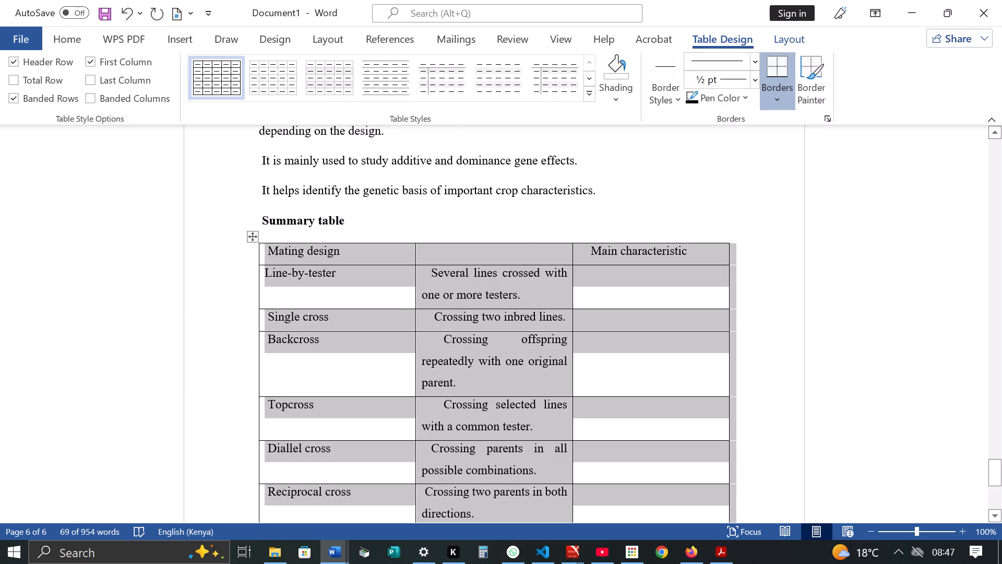
left_click(643, 202)
Move the "Main characteristic" heading from the third column to the empty middle cell of the header row, keeping source formatting.
scroll(643, 202, "down", 1)
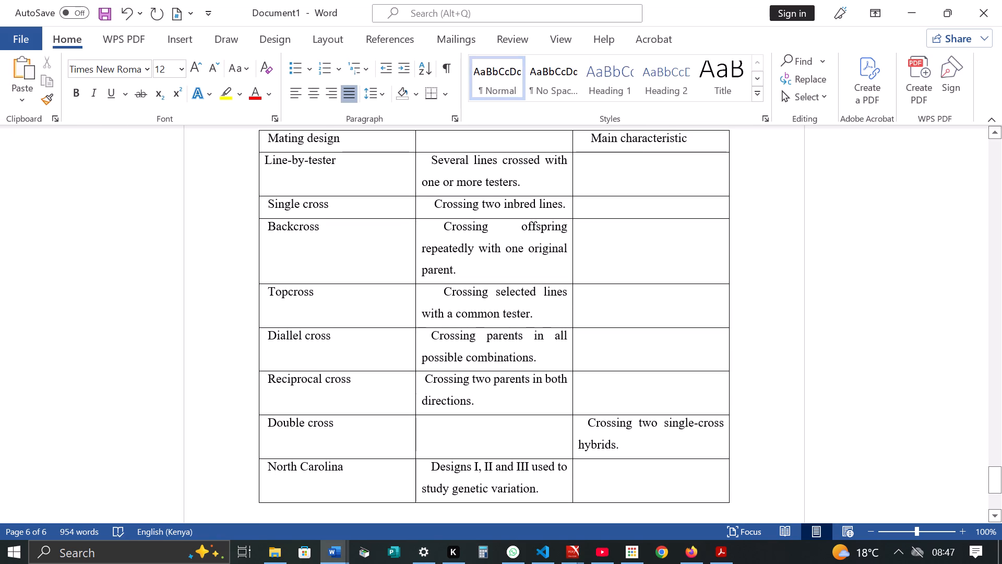
scroll(614, 163, "up", 1)
left_click_drag(589, 251, 669, 253)
right_click(670, 253)
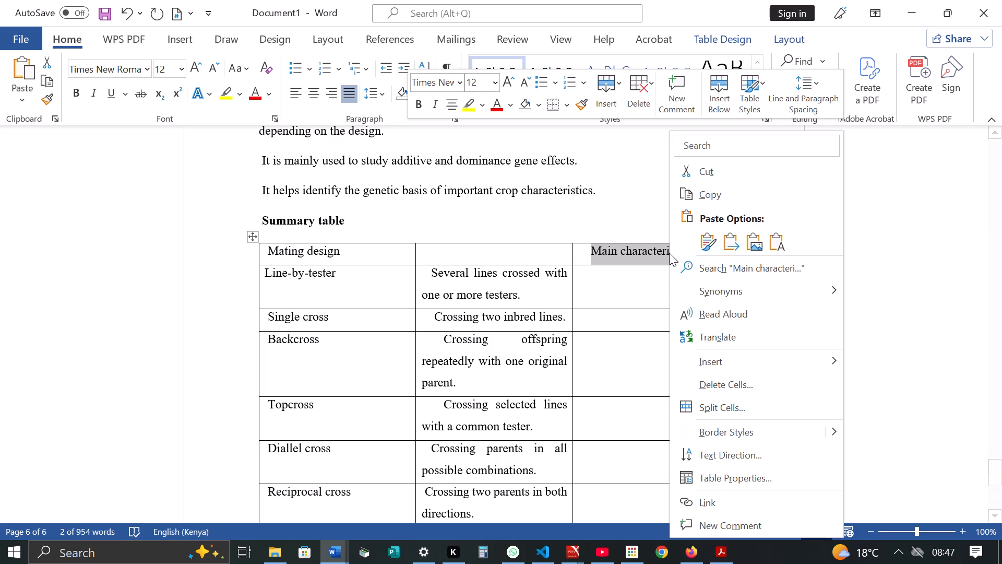
right_click(697, 177)
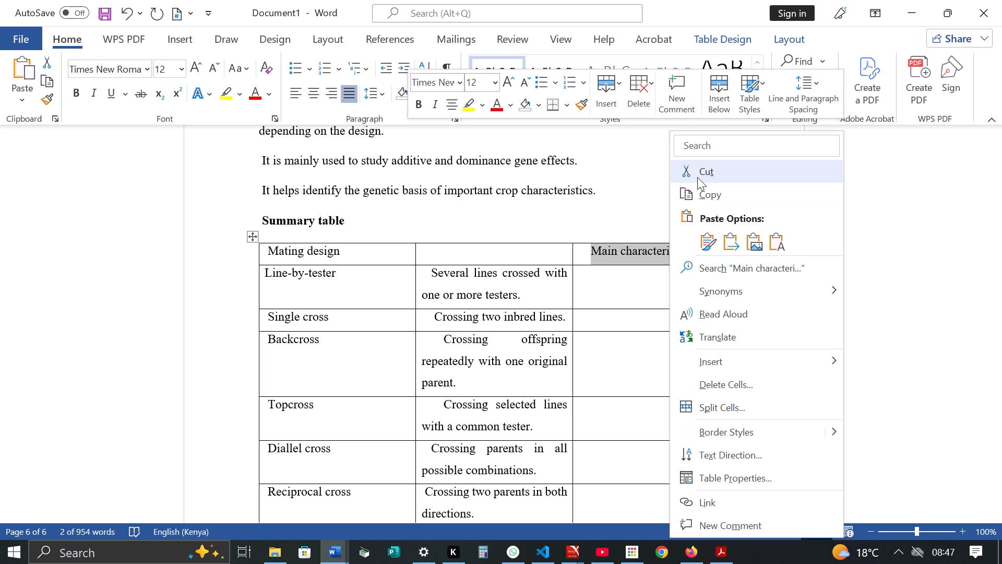
left_click(697, 177)
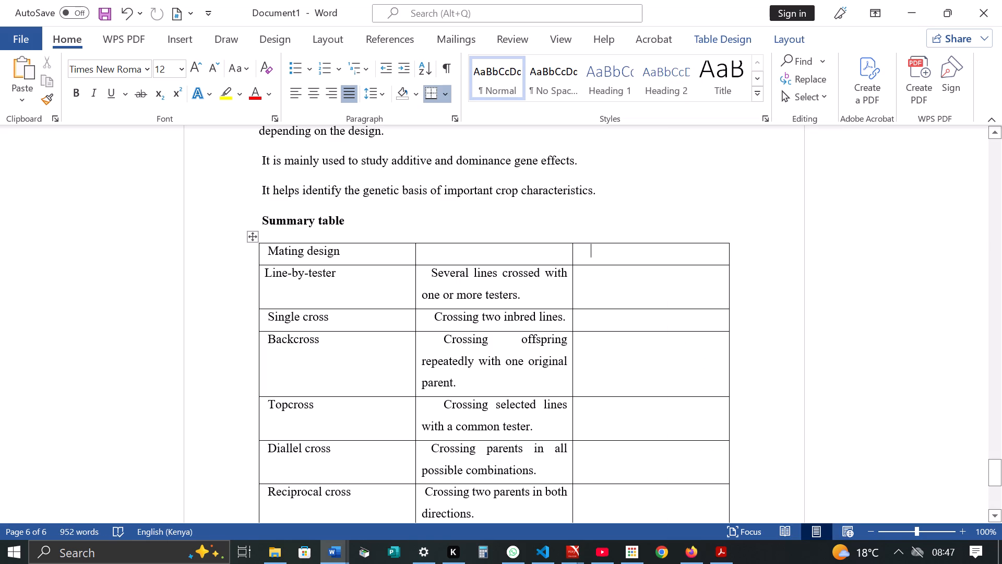
left_click(428, 258)
right_click(431, 258)
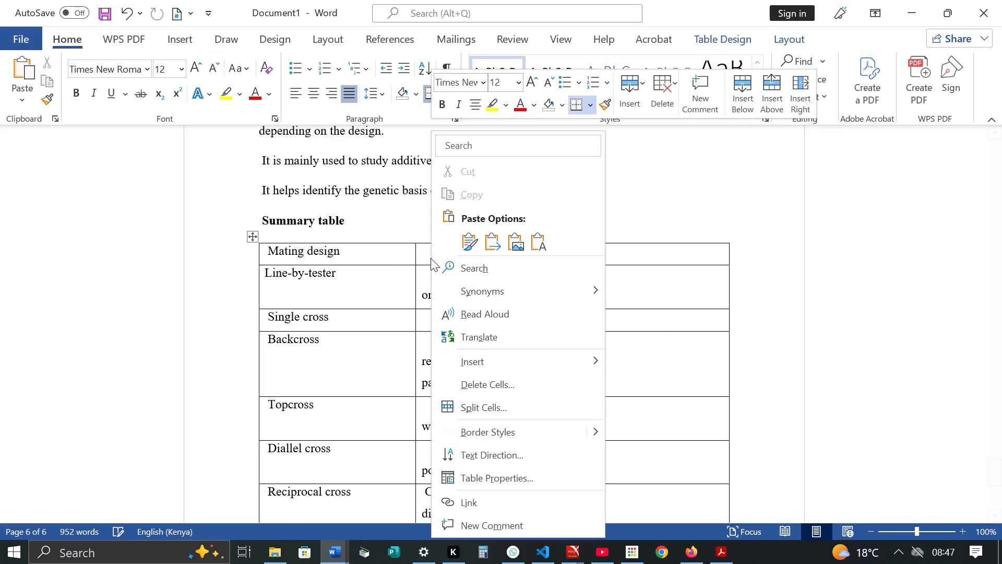
left_click(472, 238)
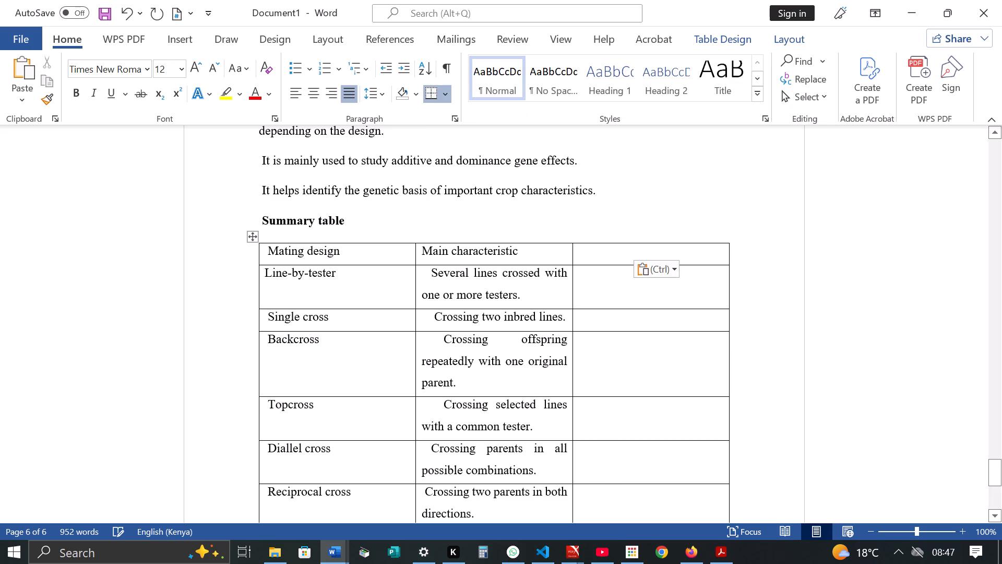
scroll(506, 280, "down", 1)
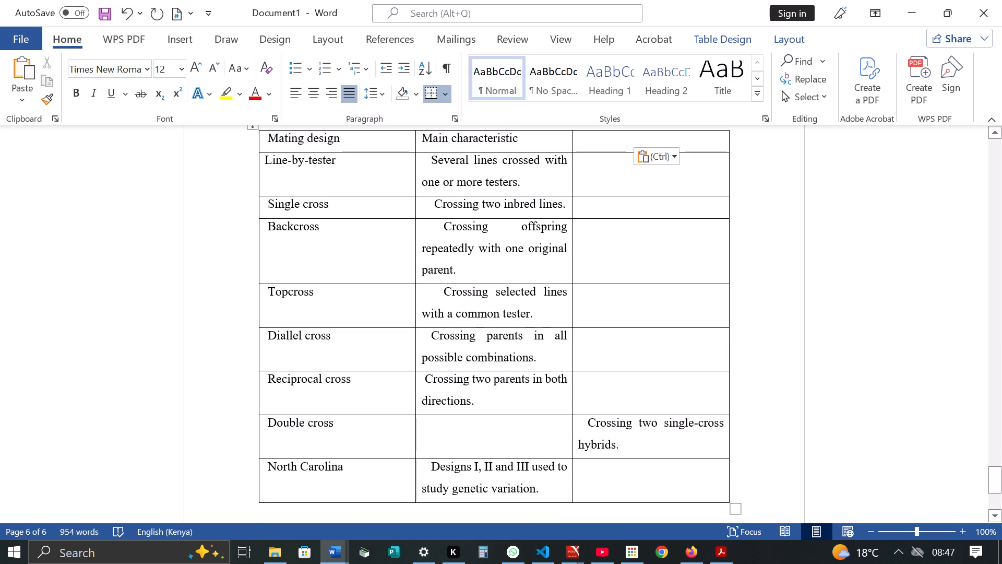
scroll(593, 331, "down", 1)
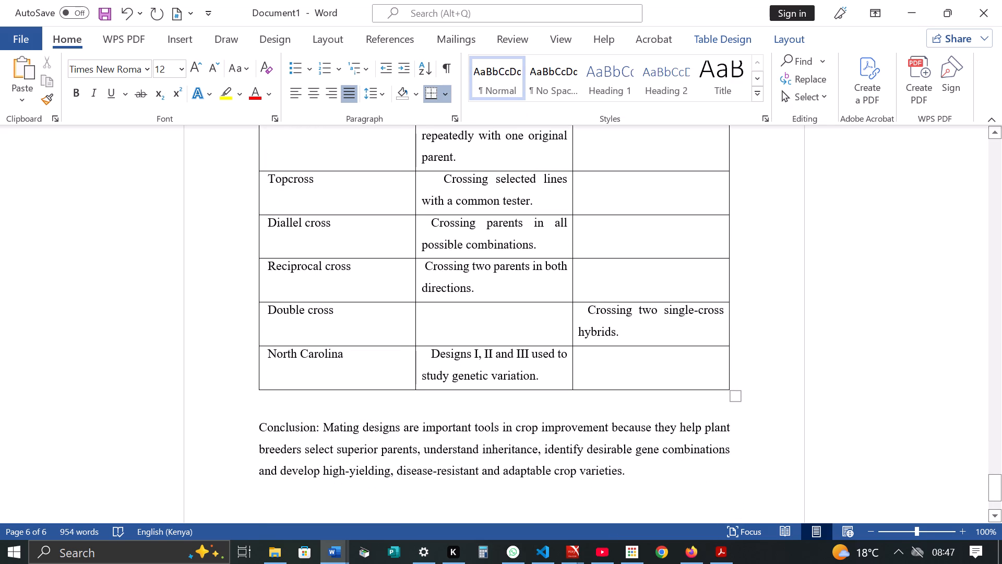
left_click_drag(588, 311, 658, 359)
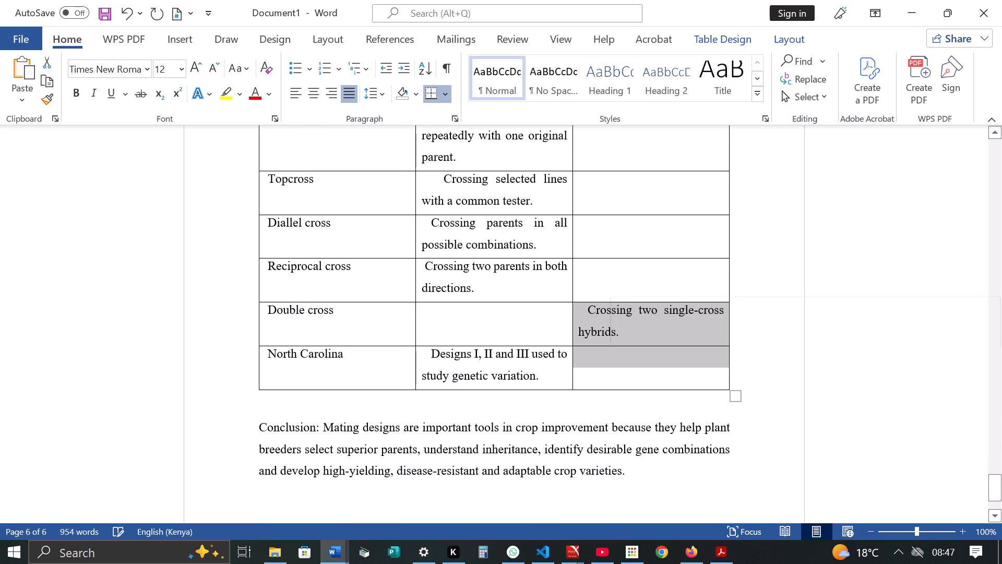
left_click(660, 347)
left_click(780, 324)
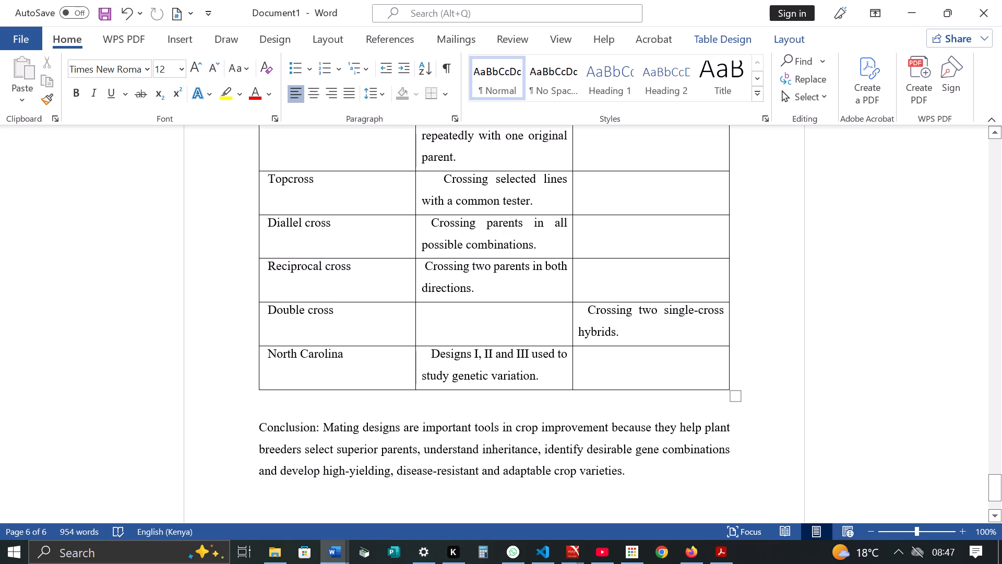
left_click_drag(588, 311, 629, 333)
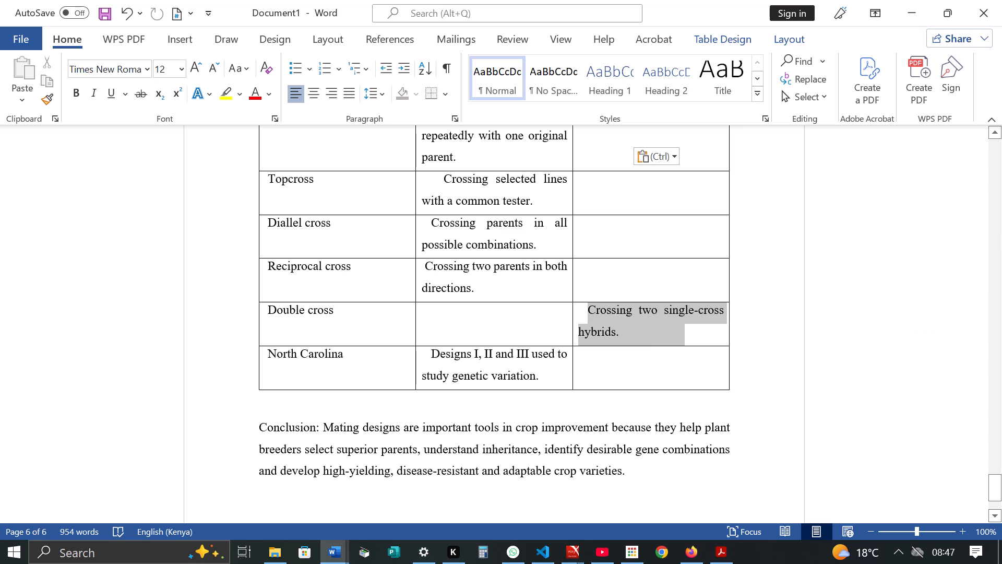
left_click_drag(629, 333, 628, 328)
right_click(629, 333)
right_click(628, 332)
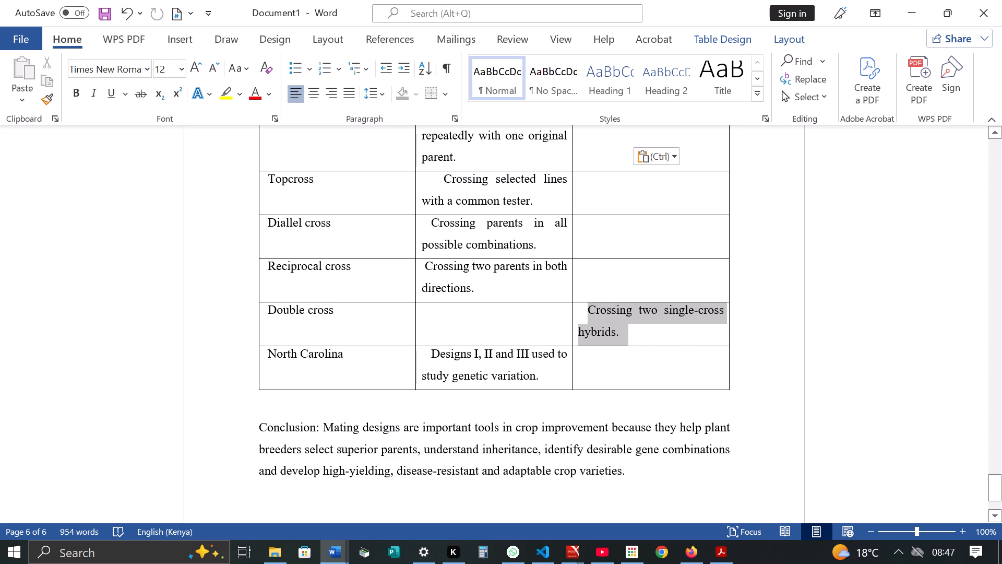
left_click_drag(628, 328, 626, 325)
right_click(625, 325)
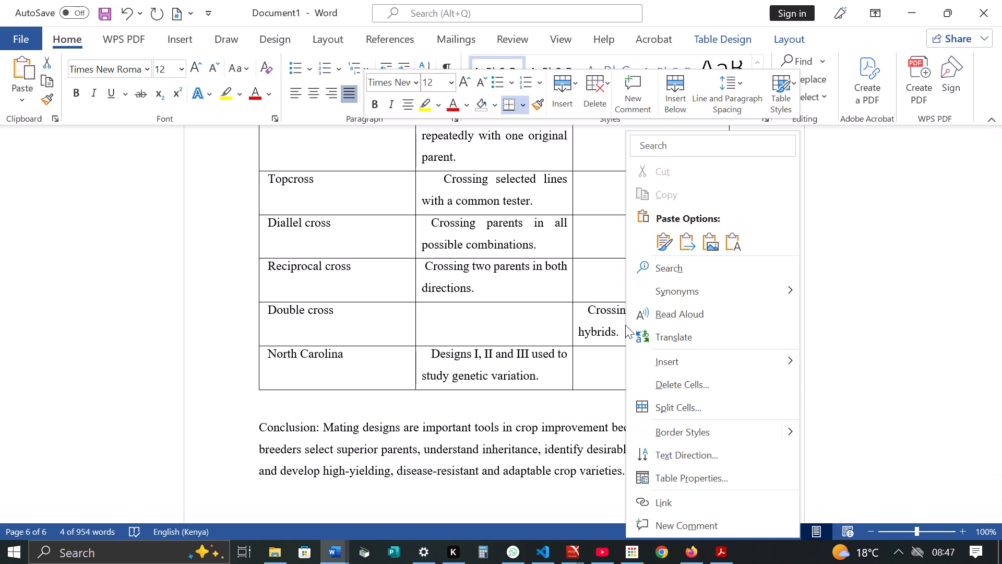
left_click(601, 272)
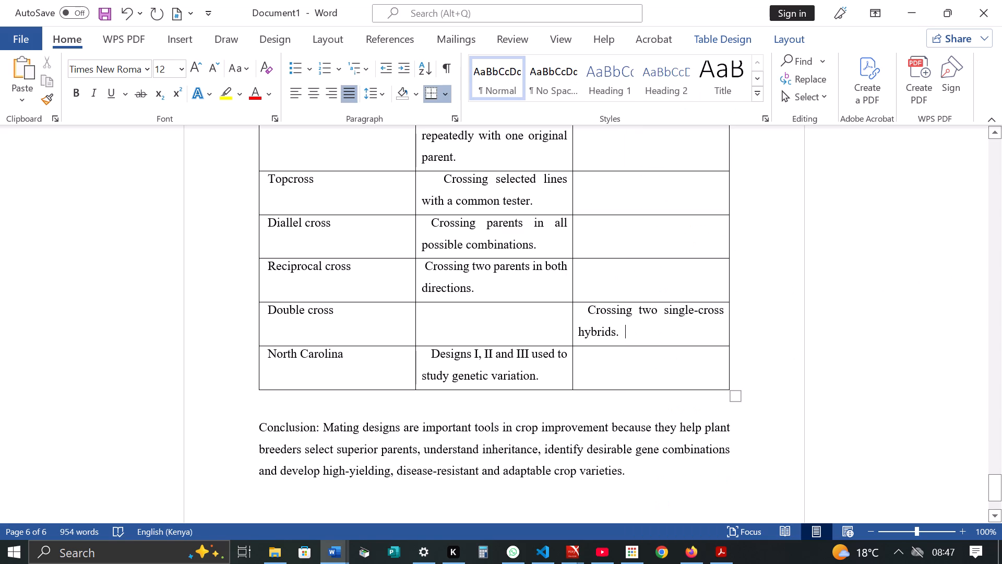
Move "Crossing two single-cross hybrids." from the third column to the empty middle cell of the "Double cross" row, keeping source formatting.
left_click_drag(583, 314, 623, 329)
right_click(623, 329)
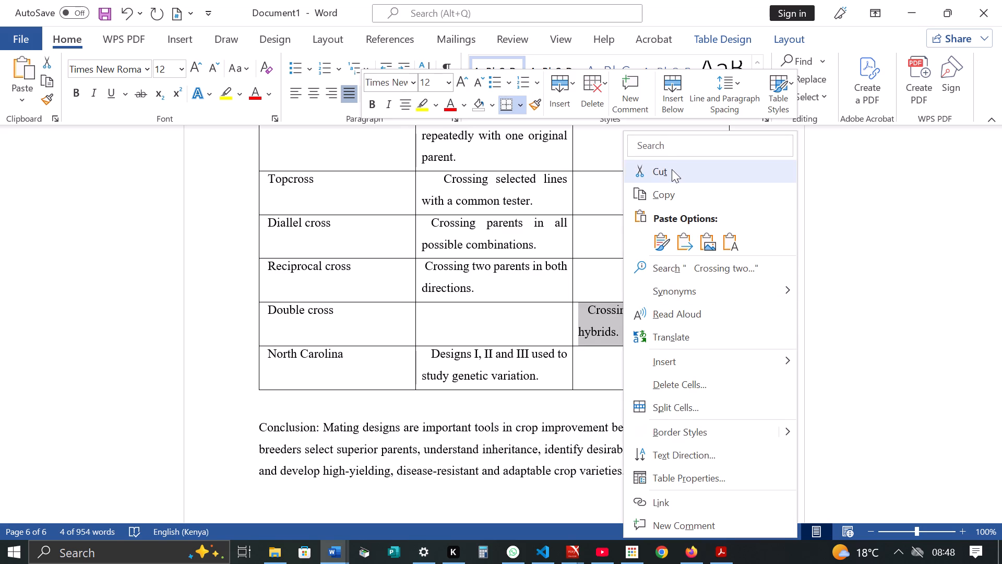
left_click(672, 169)
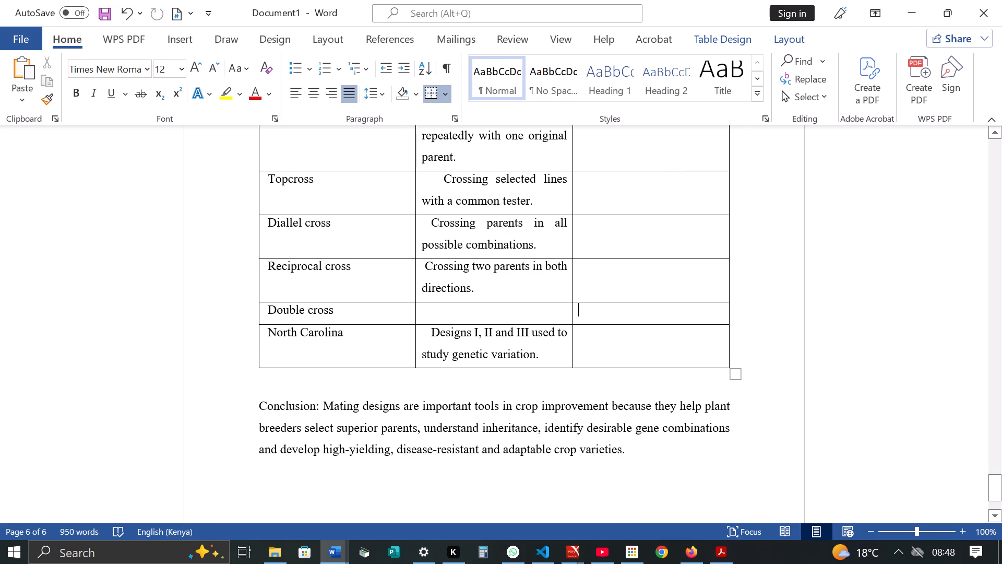
left_click(428, 312)
right_click(428, 312)
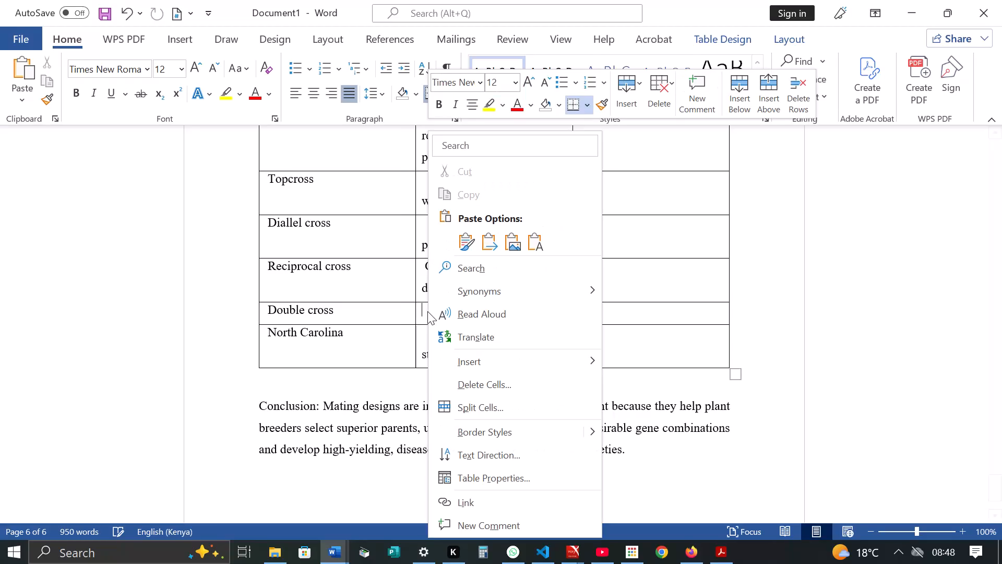
left_click(469, 236)
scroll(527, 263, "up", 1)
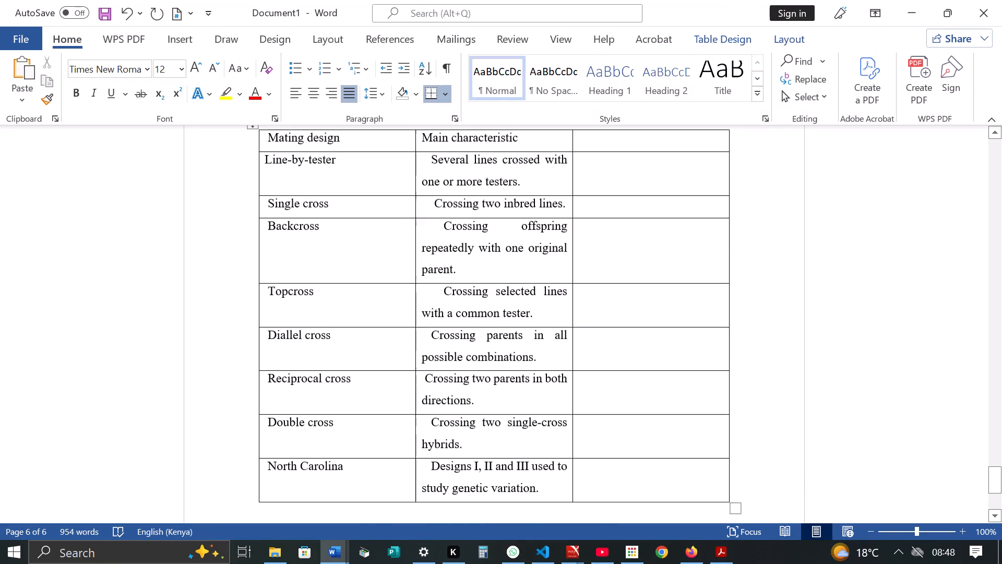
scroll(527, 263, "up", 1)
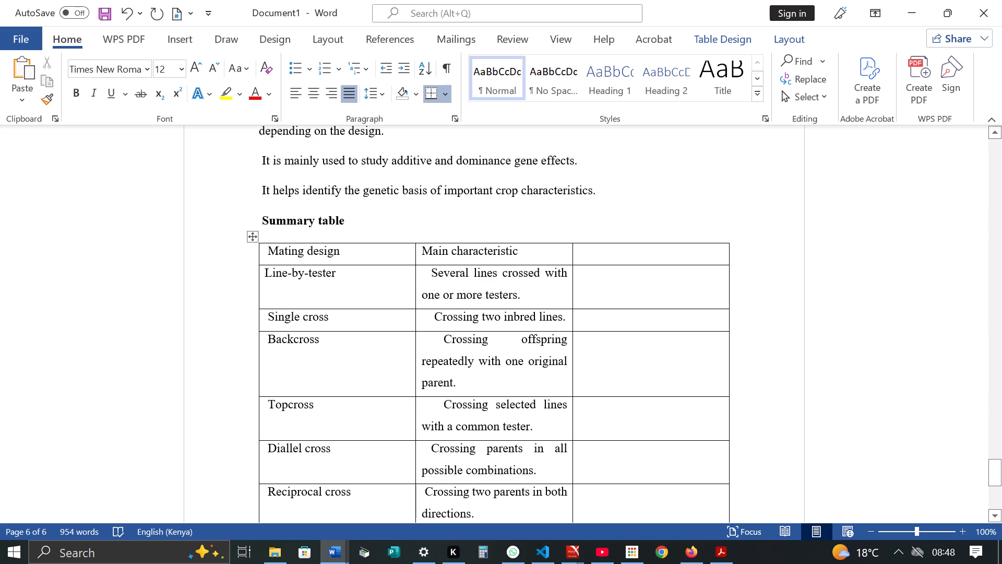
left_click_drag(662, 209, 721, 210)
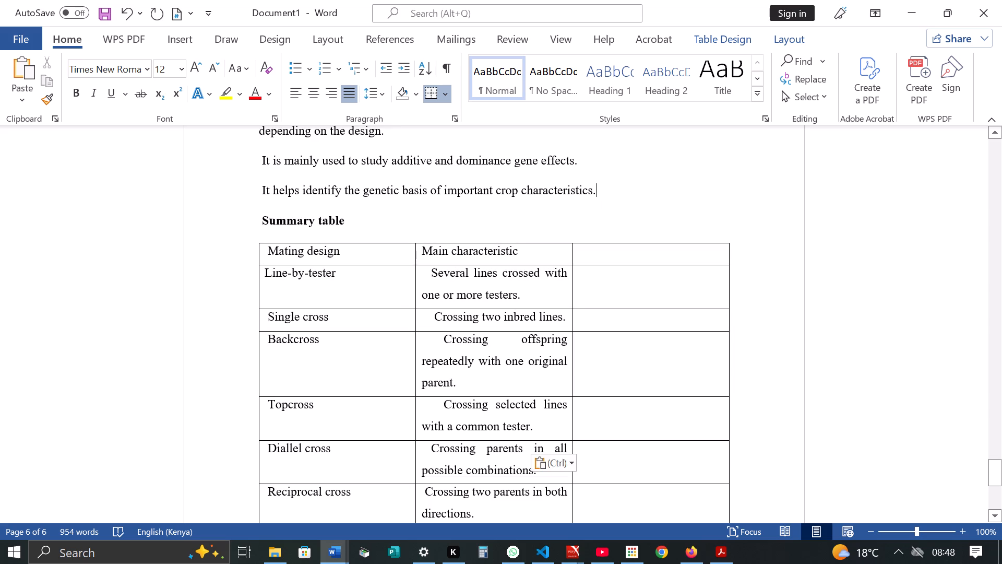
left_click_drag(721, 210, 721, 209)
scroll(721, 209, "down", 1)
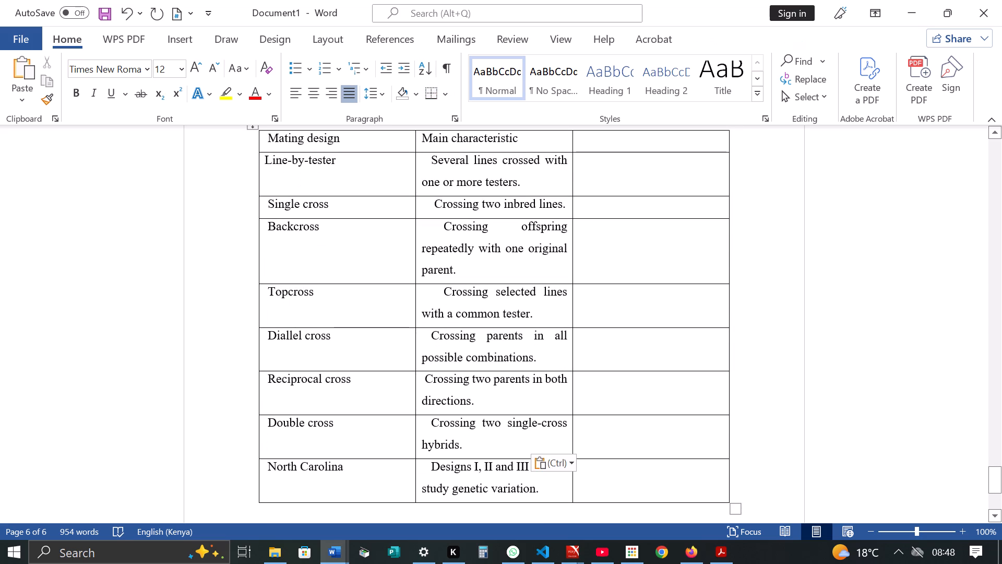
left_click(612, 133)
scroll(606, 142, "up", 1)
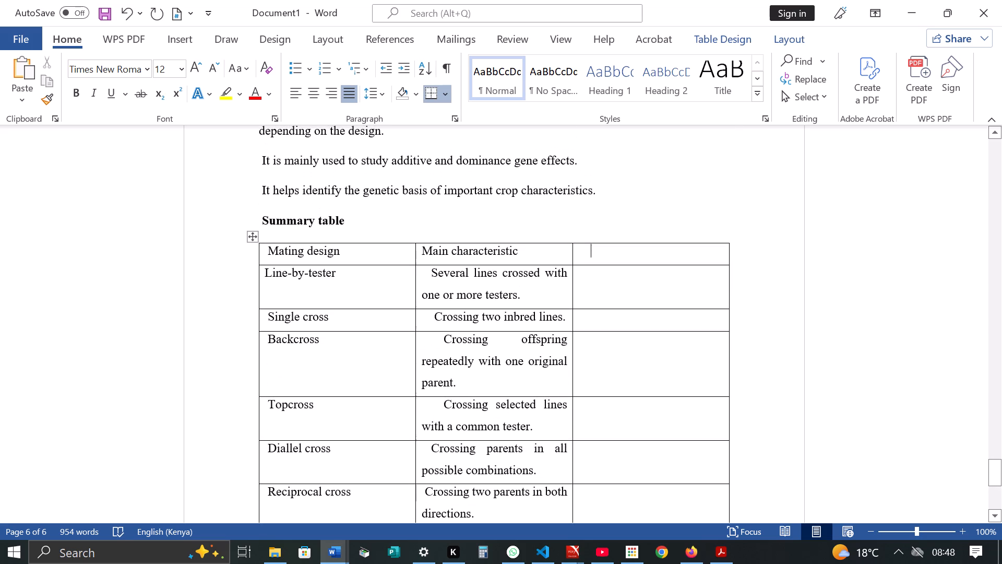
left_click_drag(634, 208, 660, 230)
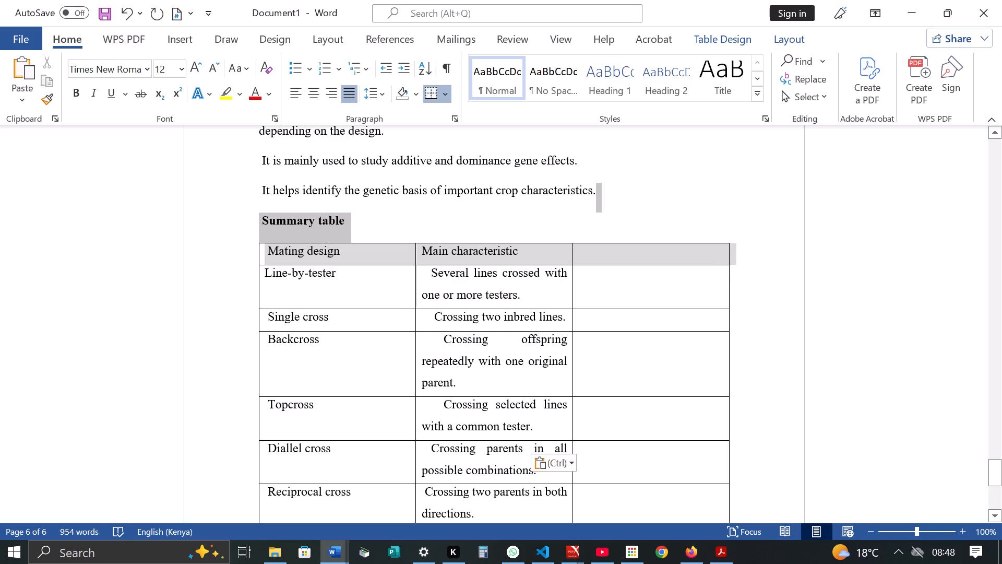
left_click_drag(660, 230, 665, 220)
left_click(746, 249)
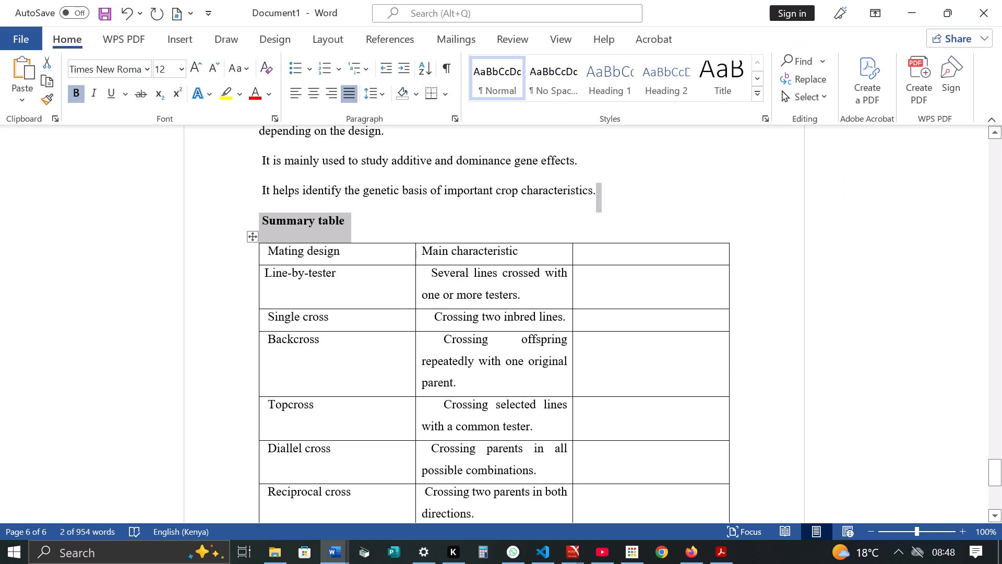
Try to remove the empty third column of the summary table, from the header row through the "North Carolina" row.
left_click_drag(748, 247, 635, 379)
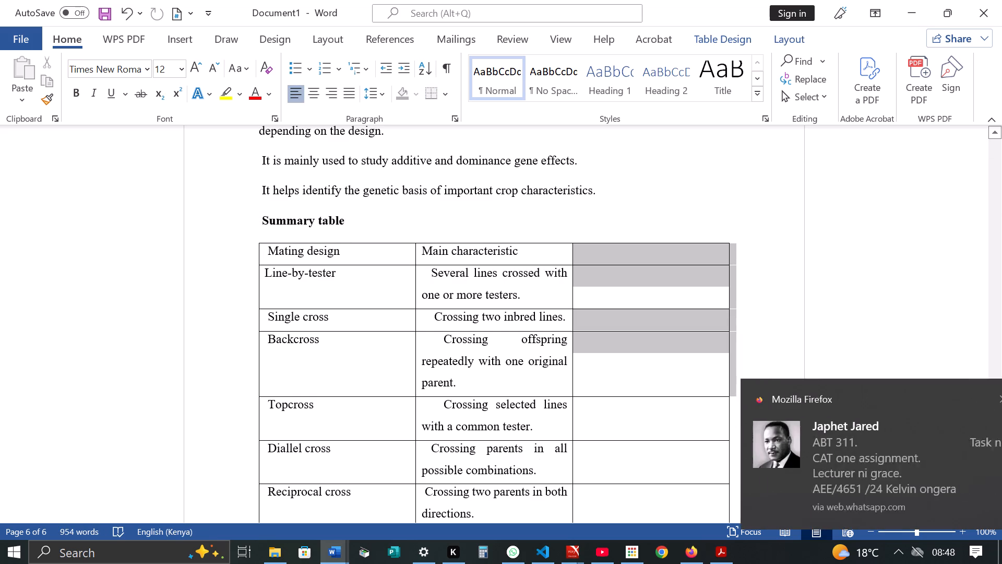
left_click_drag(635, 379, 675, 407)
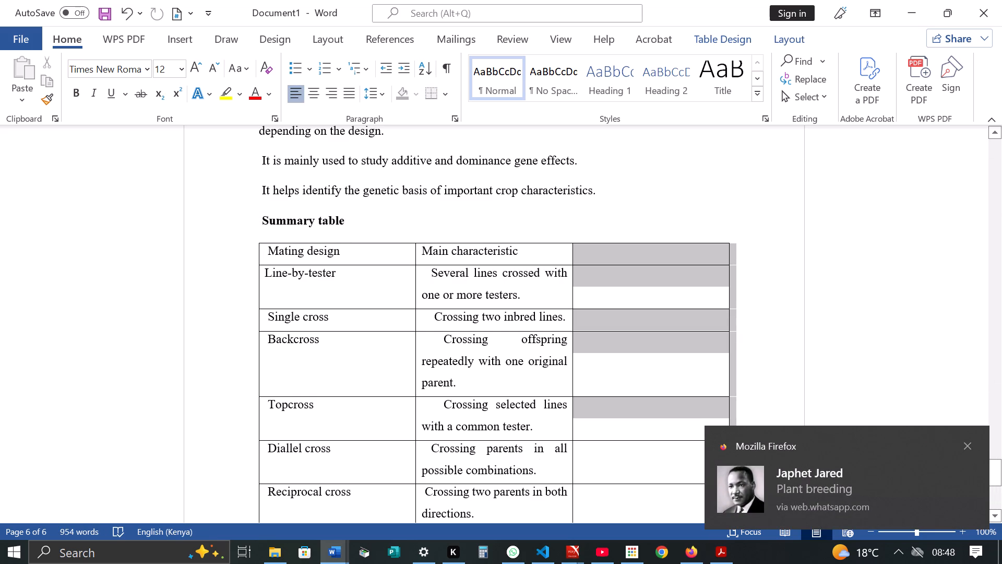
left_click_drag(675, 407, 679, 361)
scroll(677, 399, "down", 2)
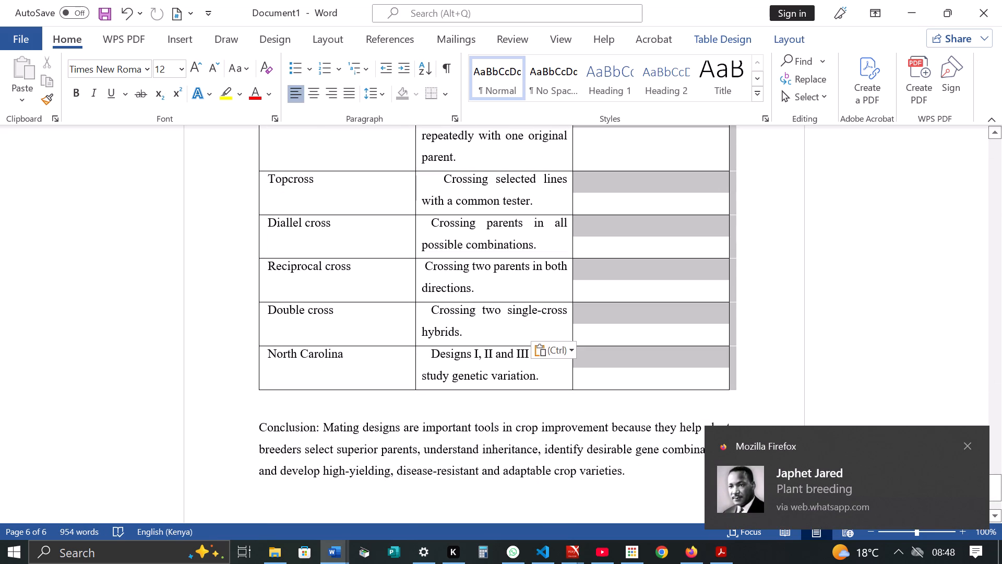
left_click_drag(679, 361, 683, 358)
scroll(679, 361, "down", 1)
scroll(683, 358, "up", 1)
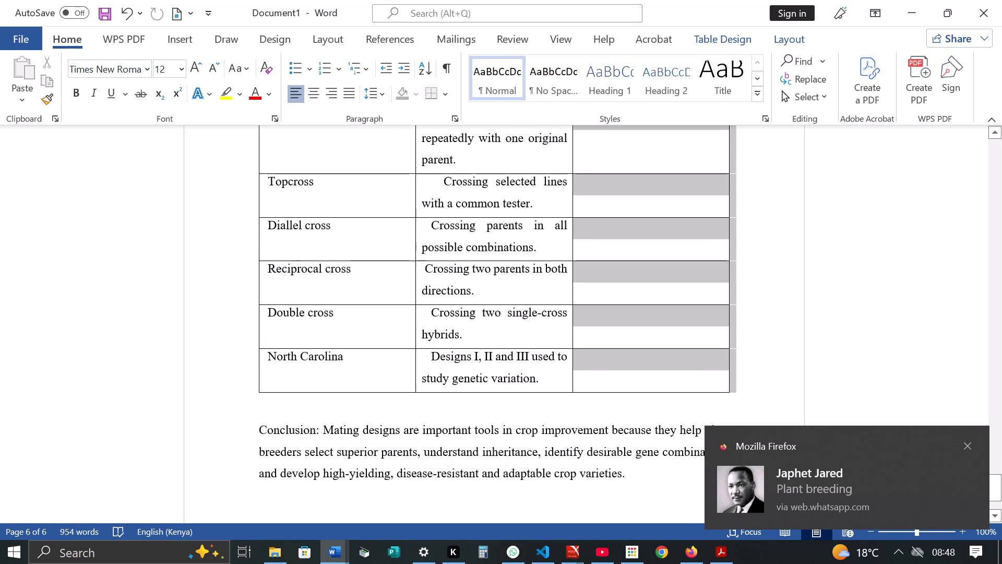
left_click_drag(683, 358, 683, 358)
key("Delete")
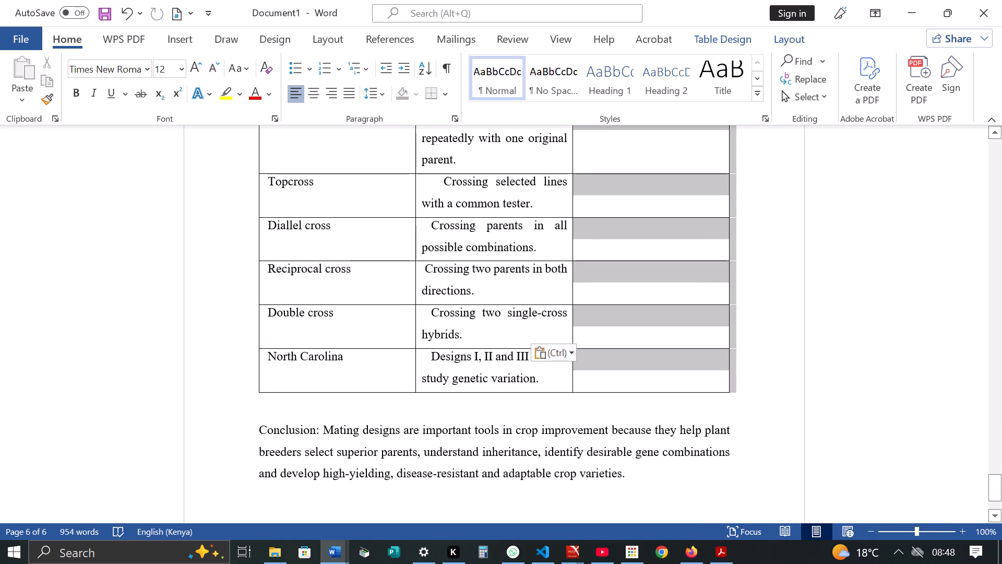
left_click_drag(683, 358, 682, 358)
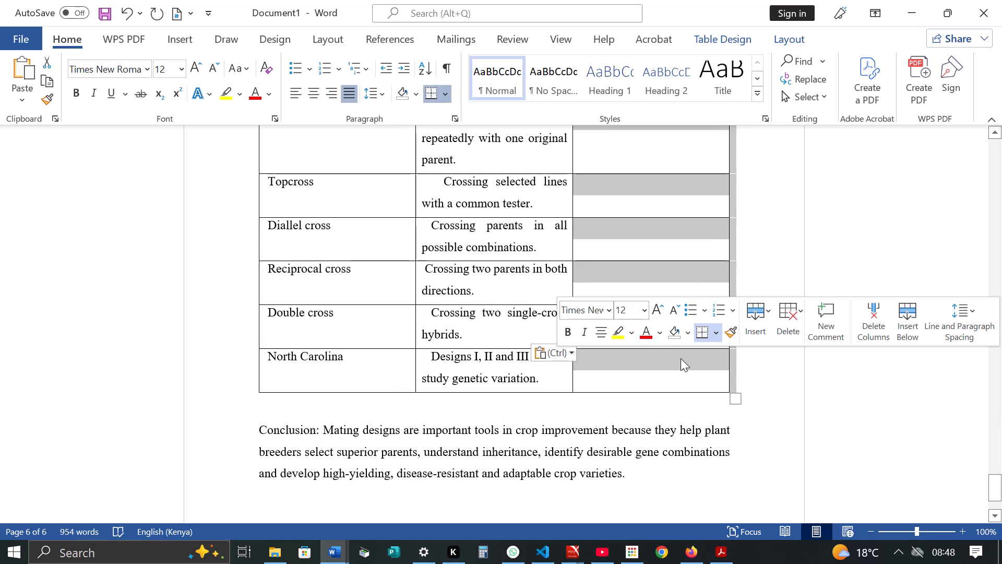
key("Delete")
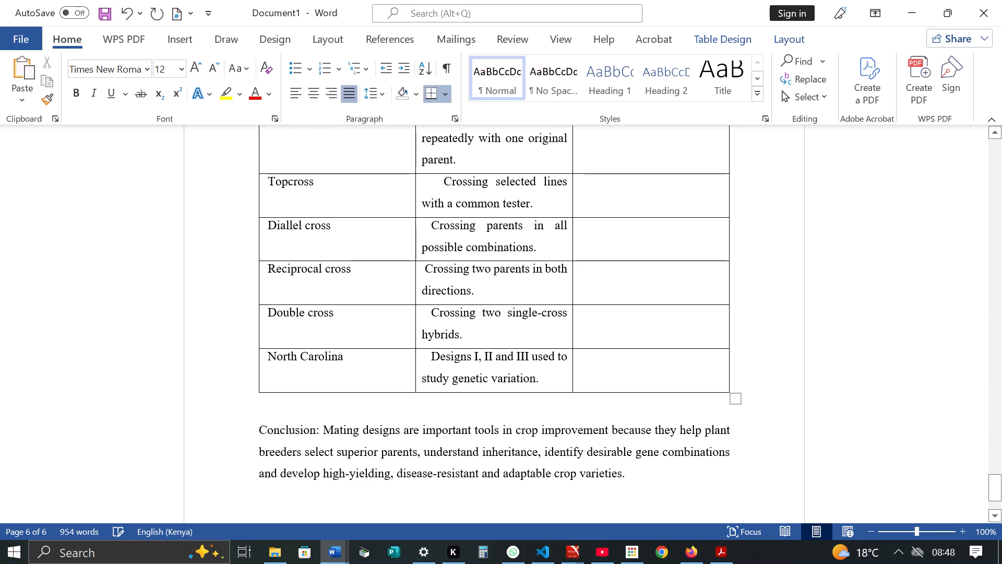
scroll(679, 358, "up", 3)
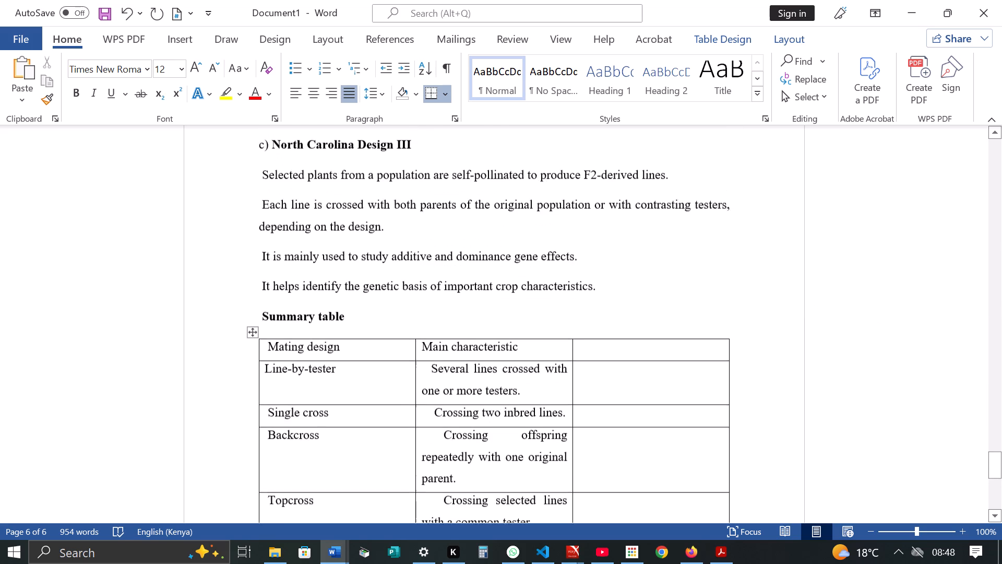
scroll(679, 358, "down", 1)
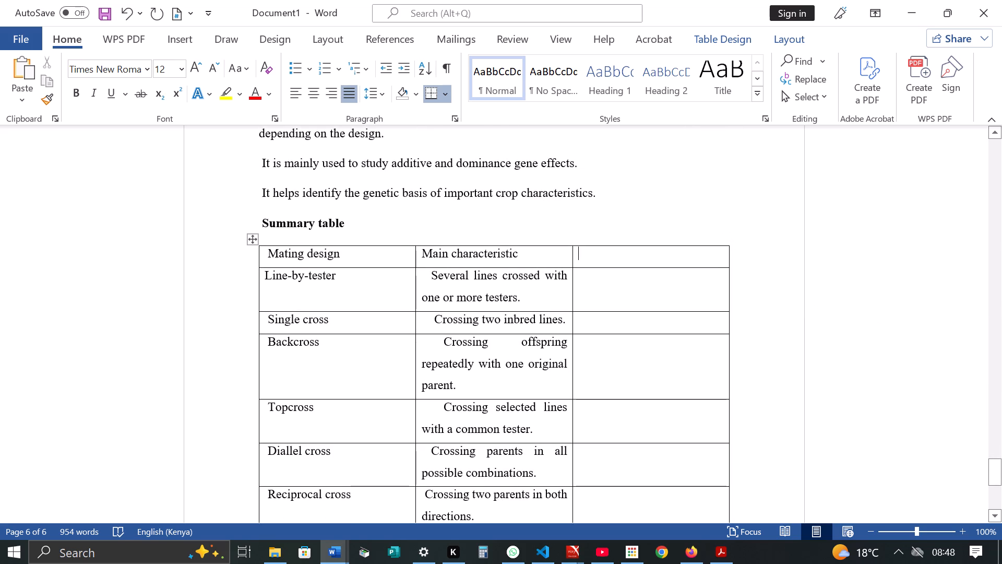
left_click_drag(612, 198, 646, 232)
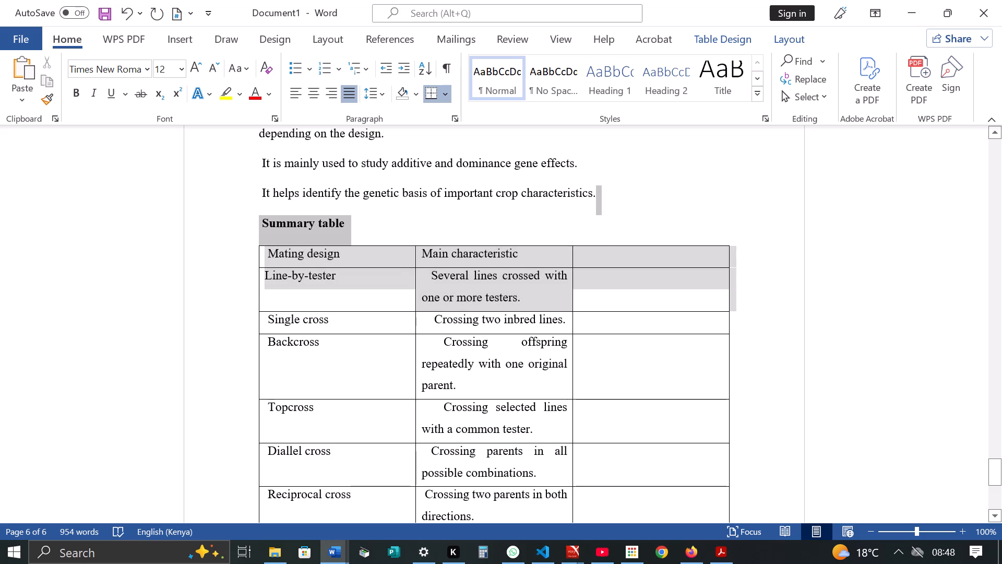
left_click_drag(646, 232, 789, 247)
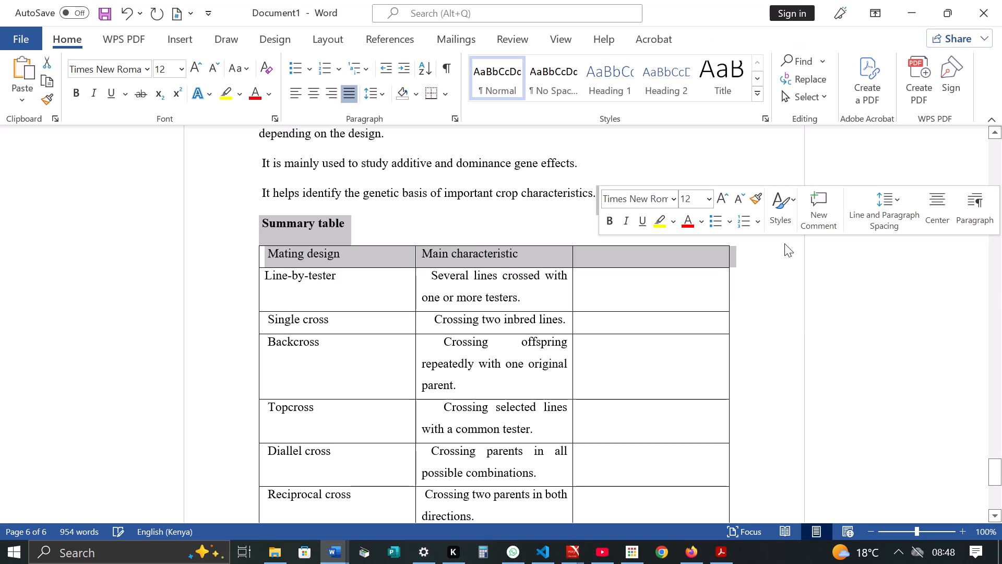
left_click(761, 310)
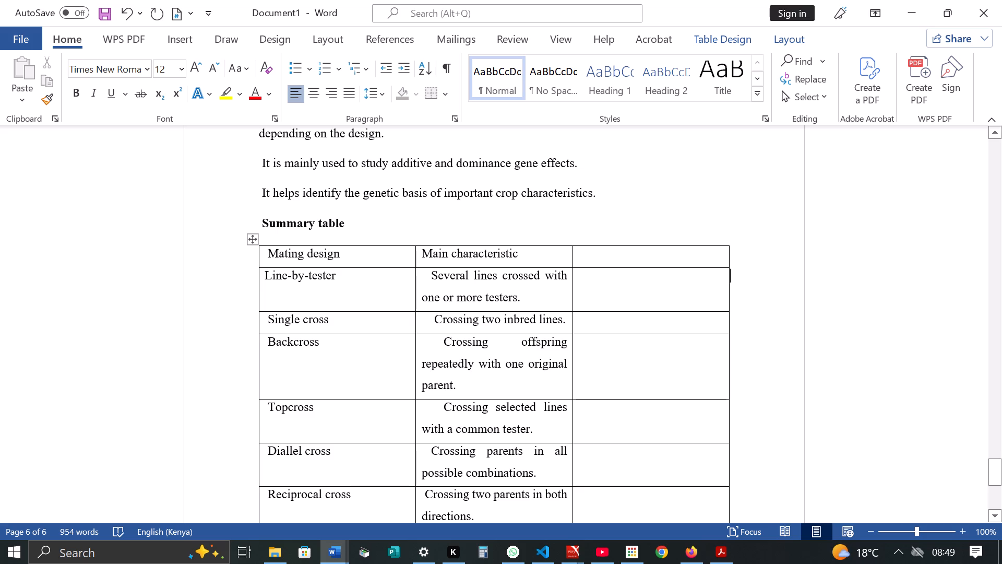
Delete the entire empty third column so the summary table has only the design and characteristic columns.
scroll(735, 214, "down", 1)
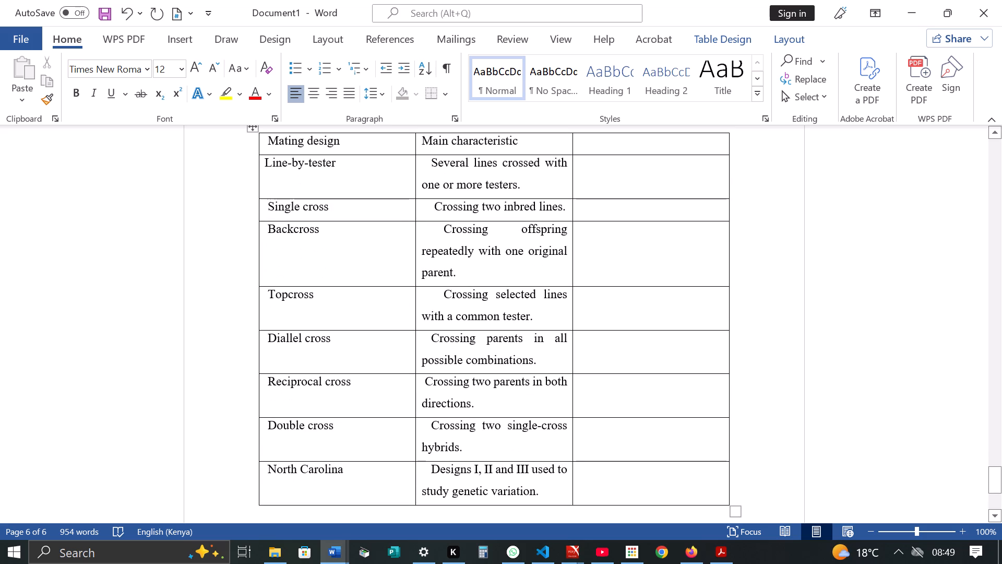
left_click_drag(750, 146, 697, 178)
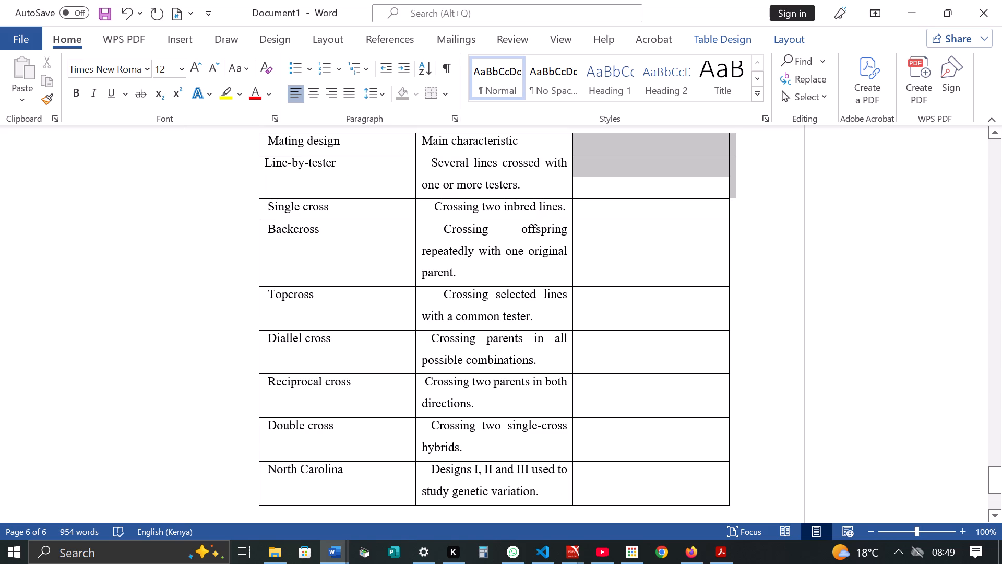
left_click_drag(697, 178, 696, 466)
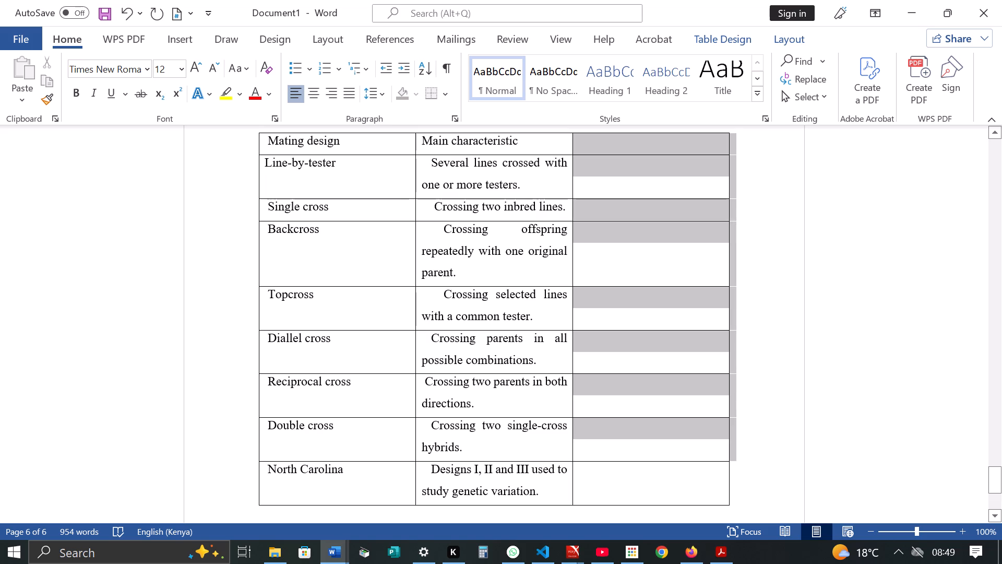
left_click_drag(696, 466, 694, 503)
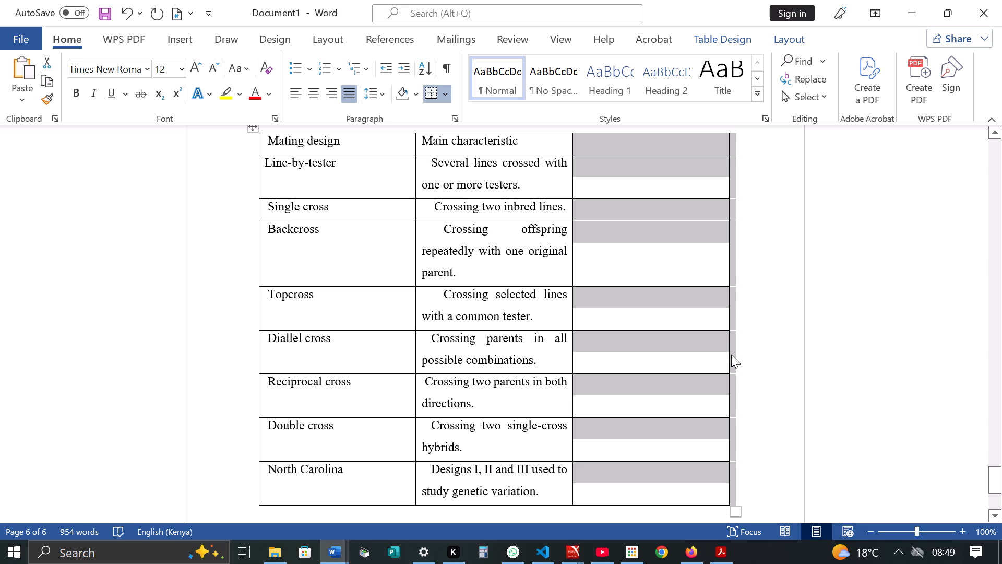
key("BackSpace")
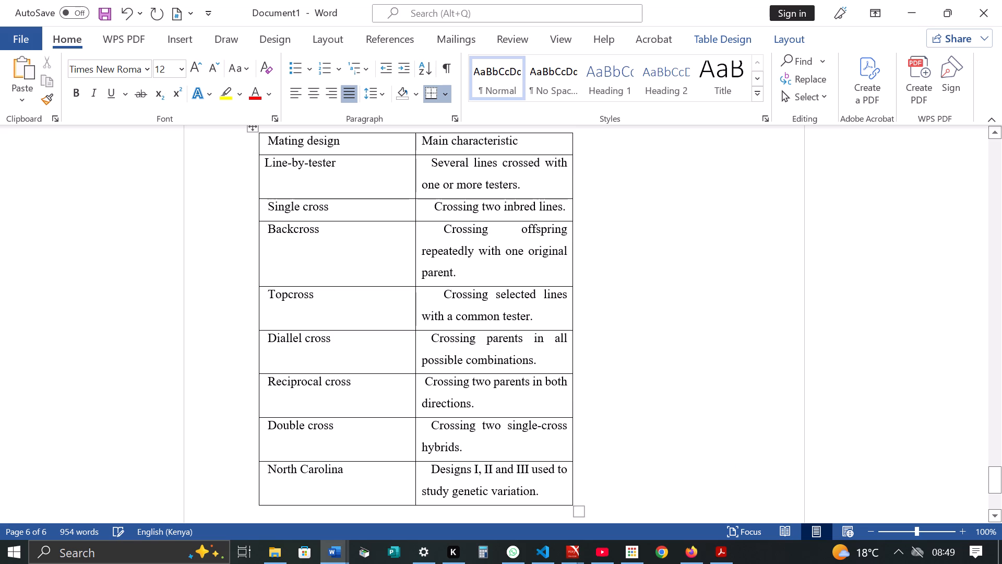
Widen the summary table's "Main characteristic" column to about the text's right margin so each characteristic fits on one line.
scroll(731, 355, "down", 1)
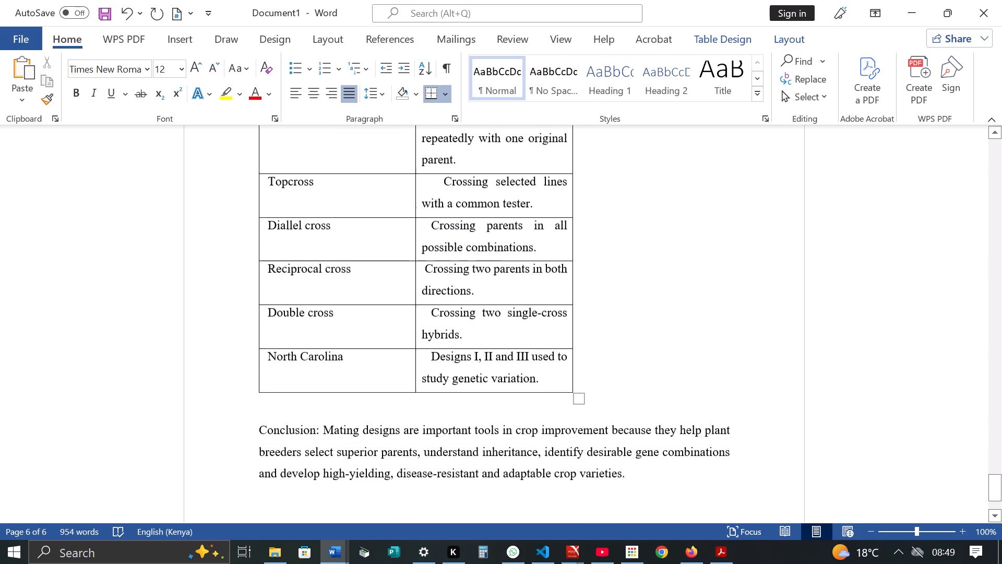
scroll(731, 355, "down", 5)
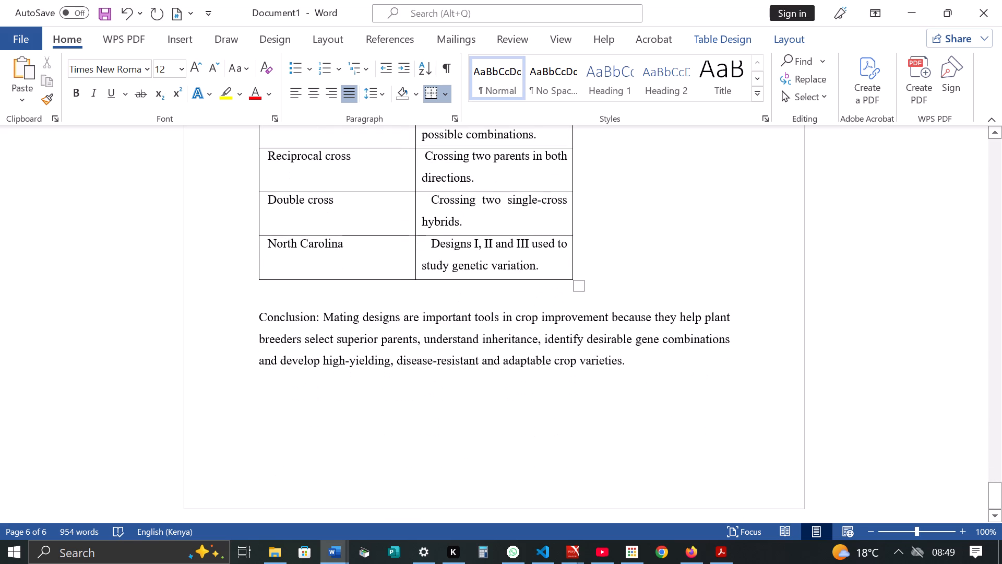
scroll(729, 354, "up", 4)
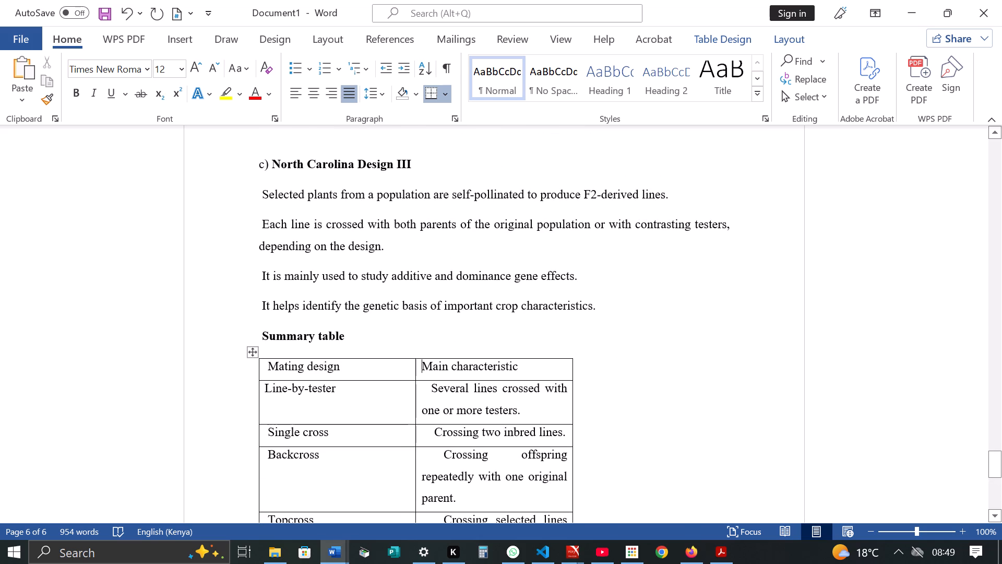
left_click_drag(574, 372, 599, 378)
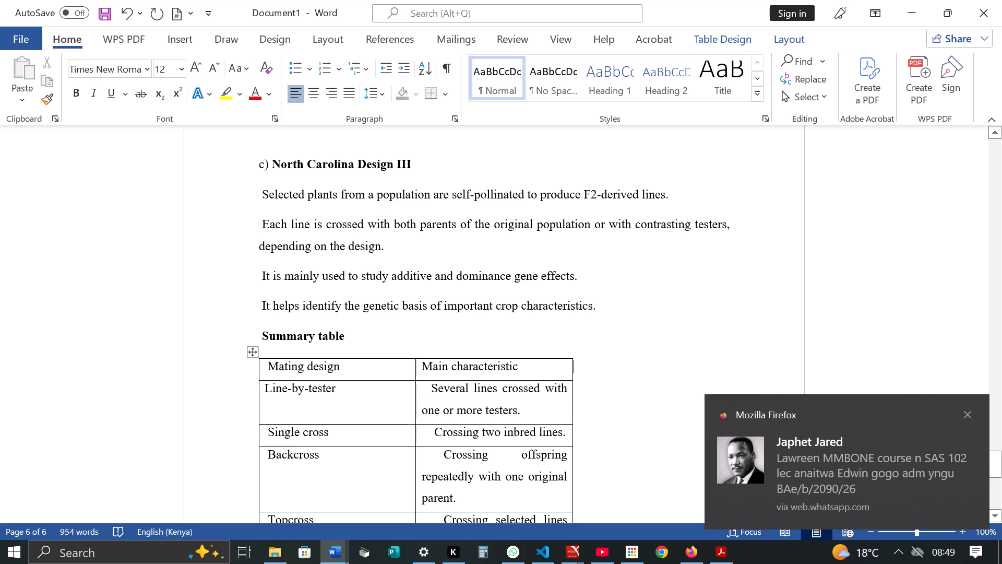
left_click_drag(572, 377, 639, 376)
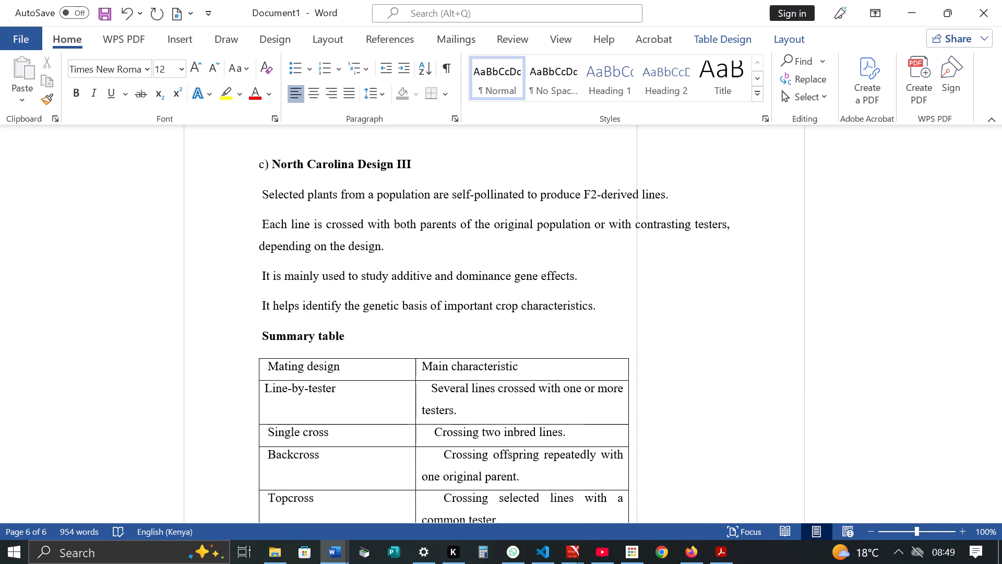
left_click_drag(639, 376, 707, 392)
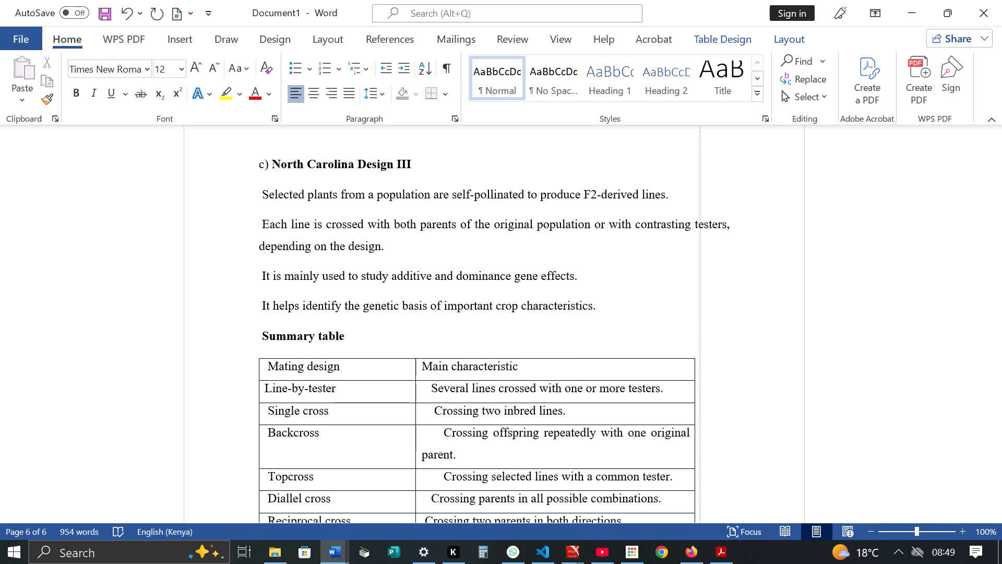
left_click_drag(707, 392, 743, 396)
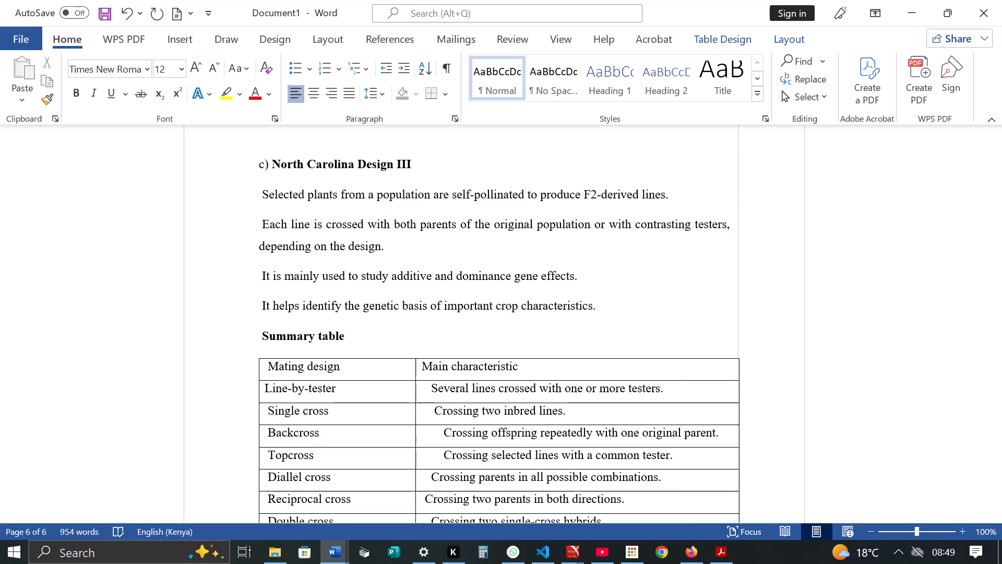
left_click_drag(743, 396, 752, 348)
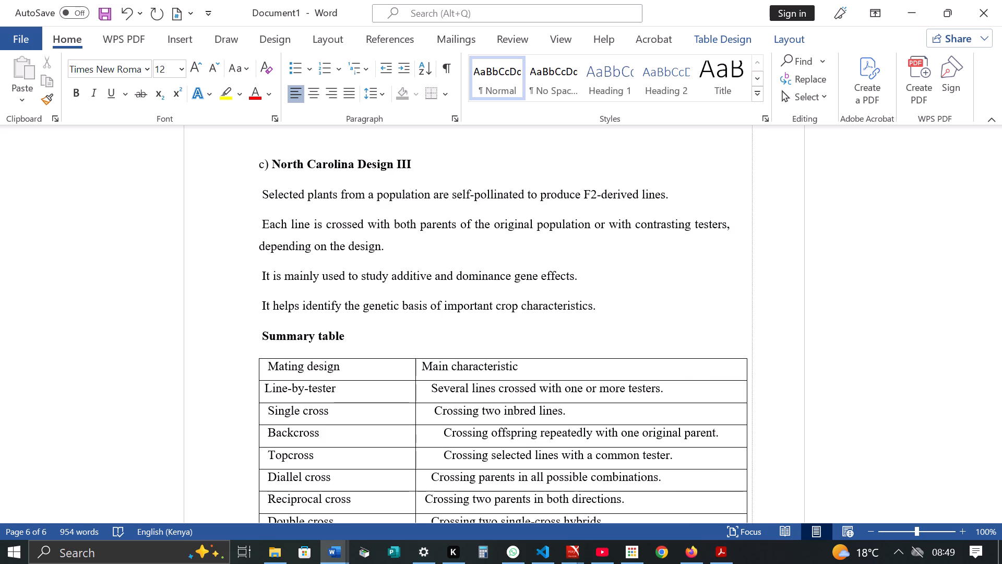
left_click_drag(752, 348, 725, 351)
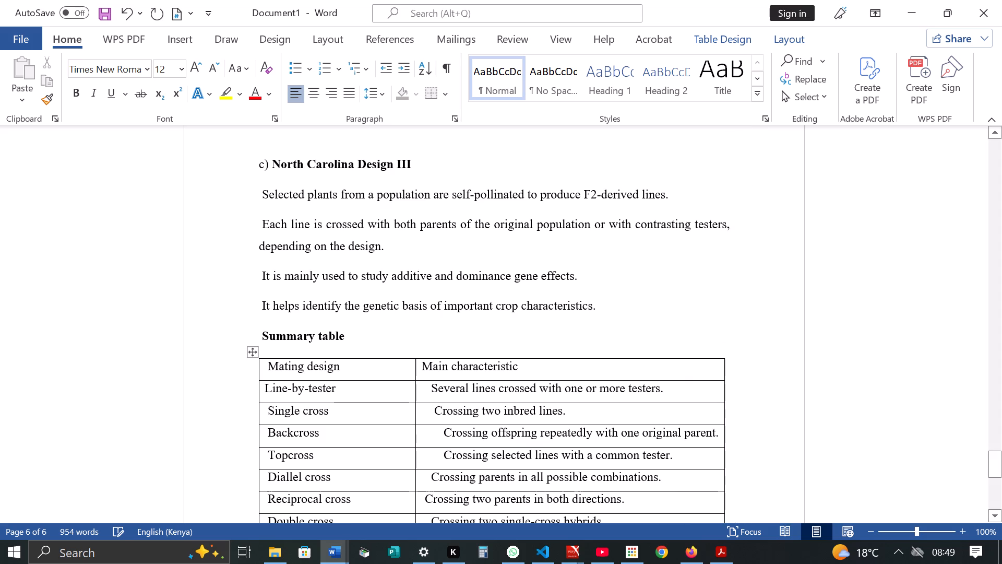
left_click(755, 290)
Review the formatting of the whole document, from the summary table and conclusion back to the "Mating Designs in Crops" title.
scroll(756, 289, "down", 2)
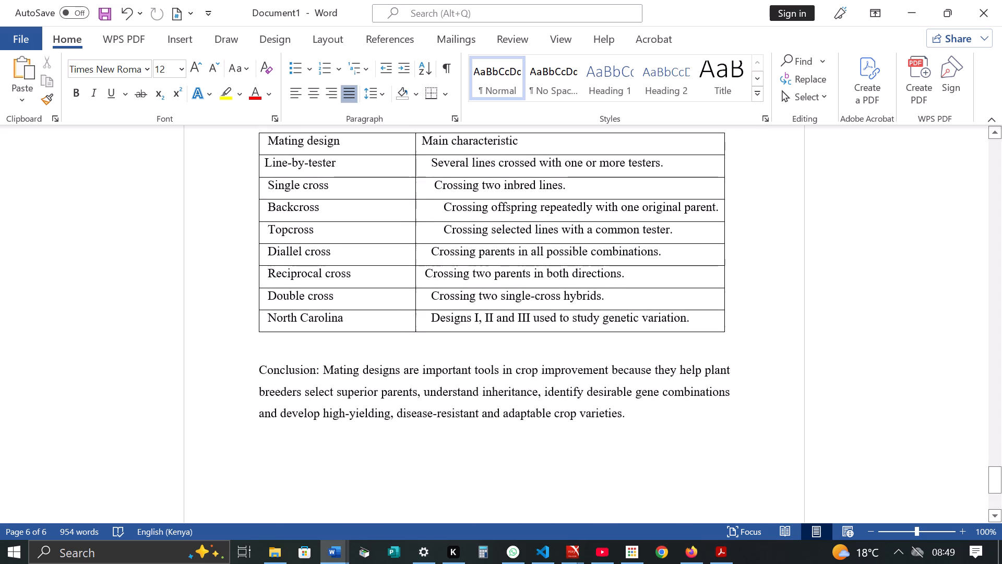
scroll(756, 288, "up", 1)
scroll(759, 289, "down", 1)
scroll(758, 290, "up", 3)
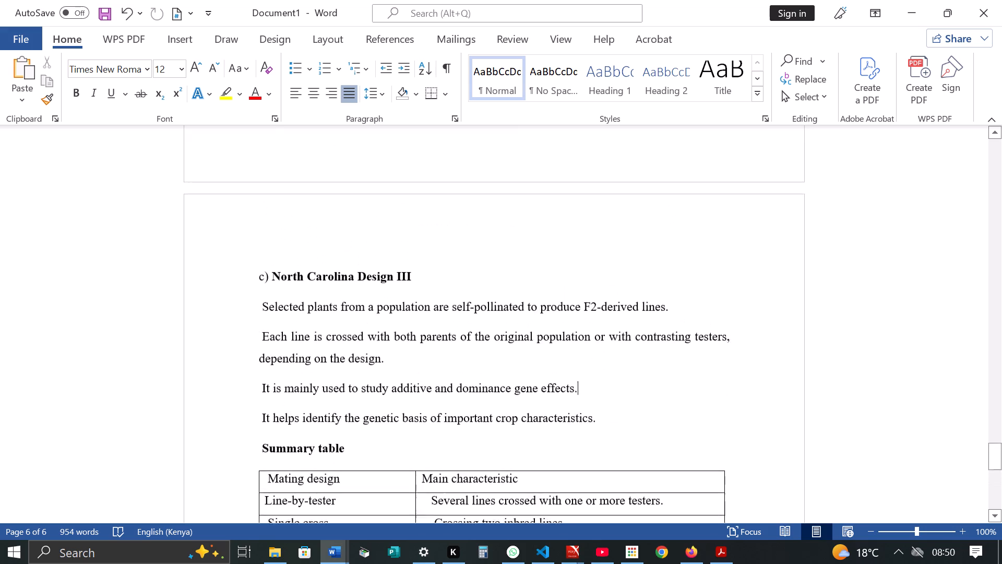
scroll(758, 291, "up", 12)
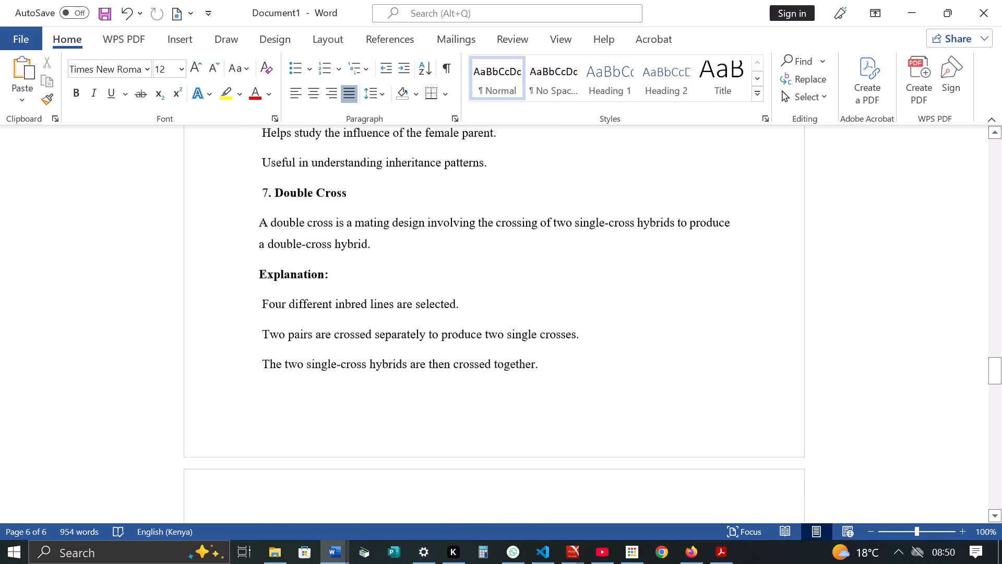
scroll(758, 291, "up", 9)
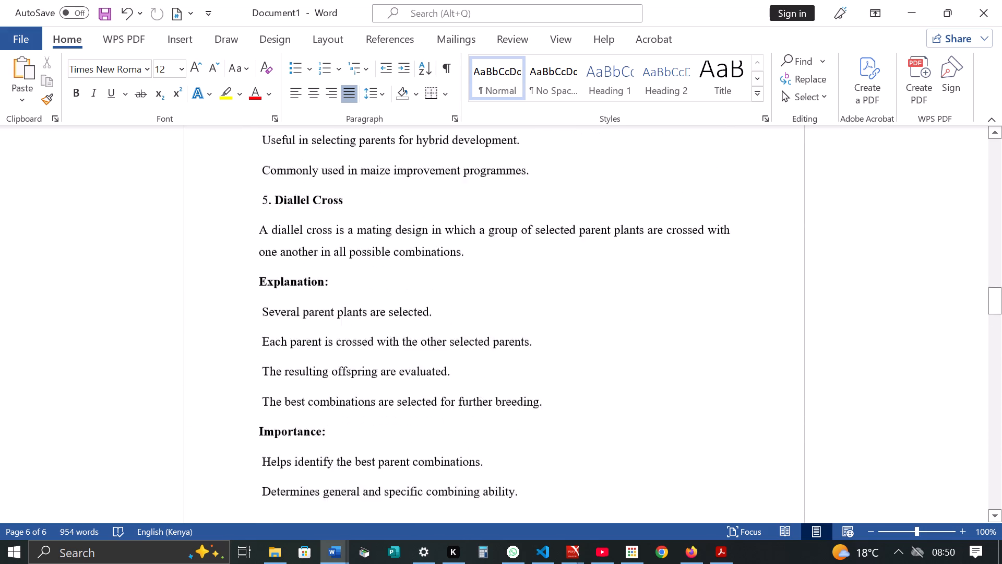
scroll(758, 291, "up", 11)
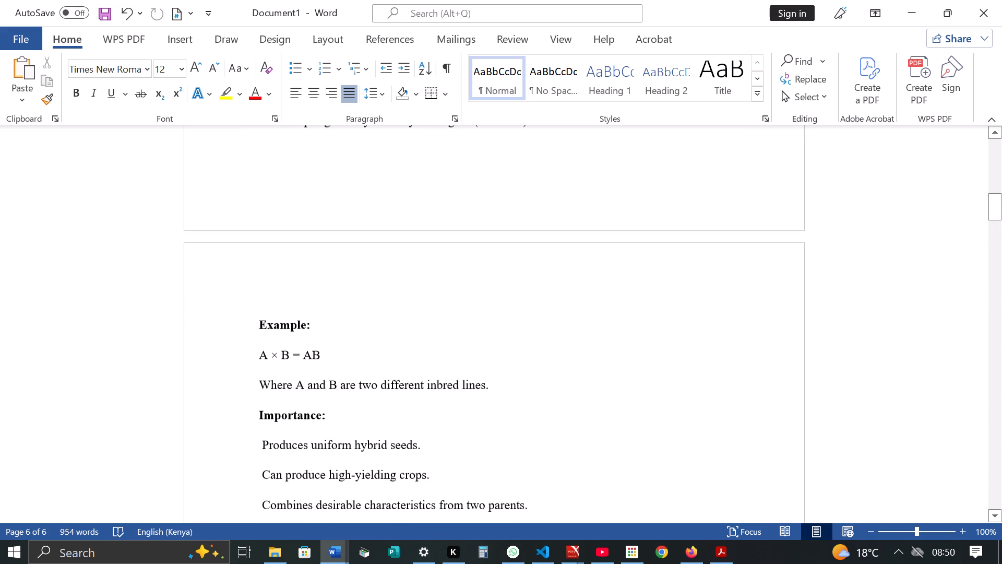
scroll(758, 291, "up", 13)
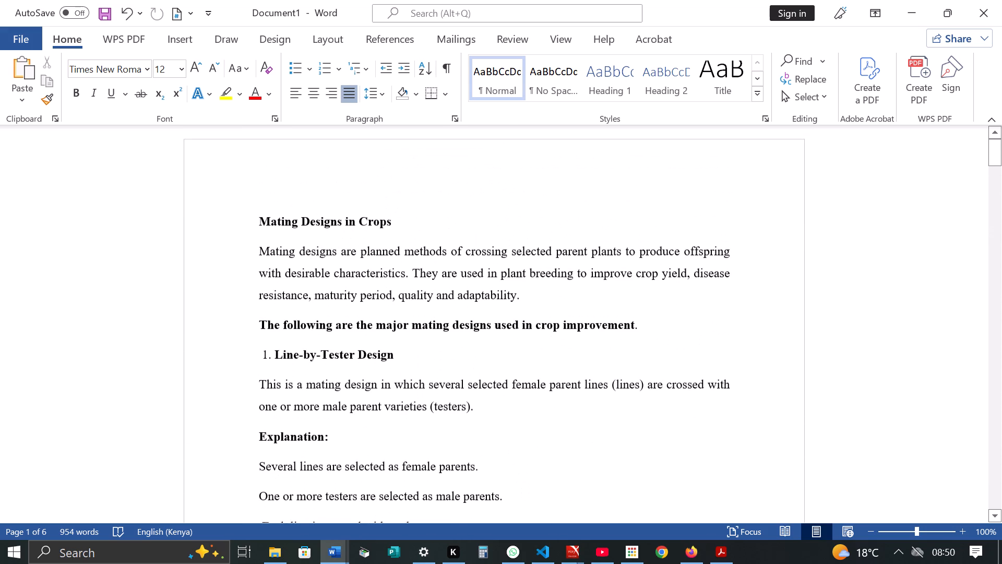
scroll(758, 291, "down", 11)
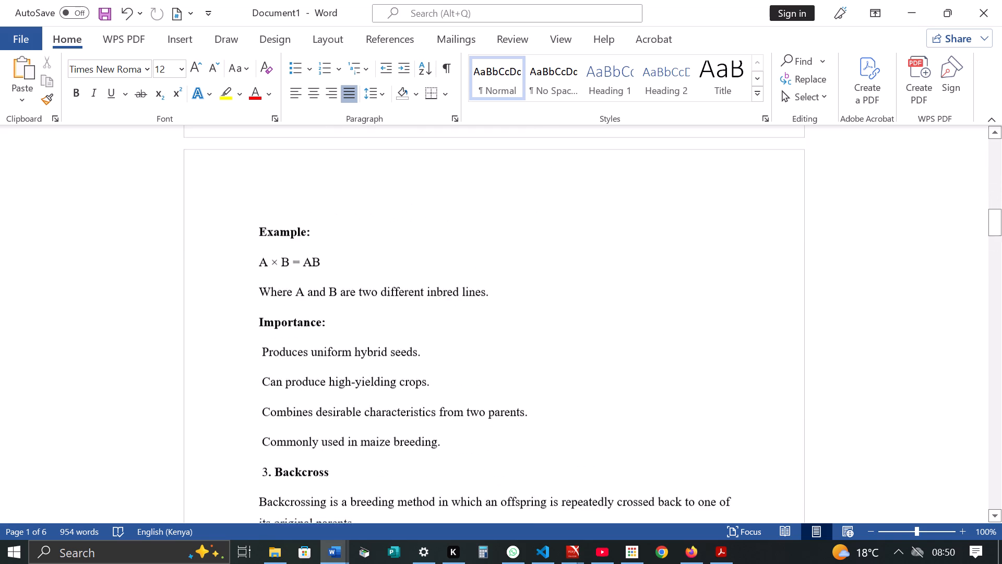
scroll(758, 291, "down", 11)
scroll(758, 291, "up", 1)
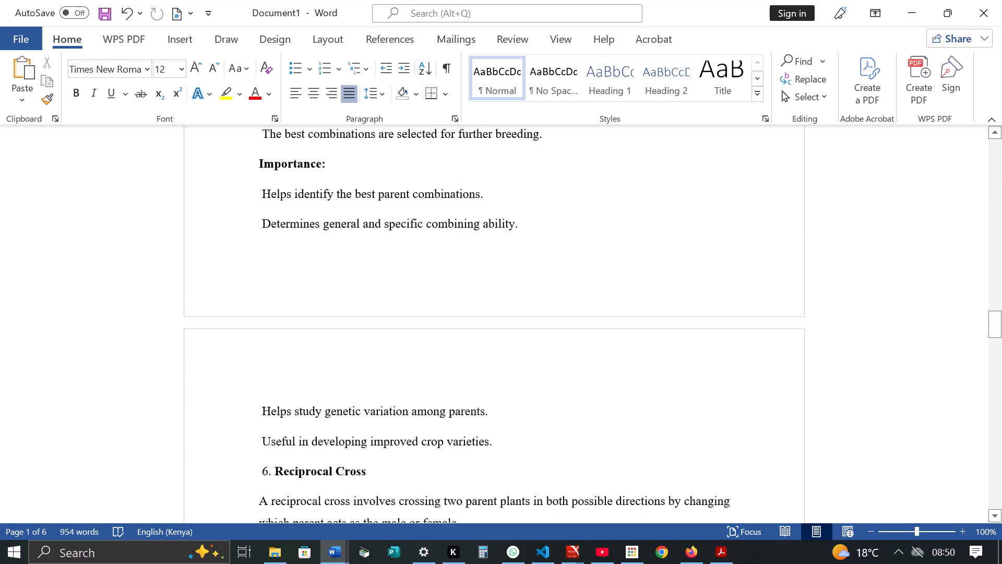
scroll(758, 291, "up", 6)
scroll(758, 291, "up", 15)
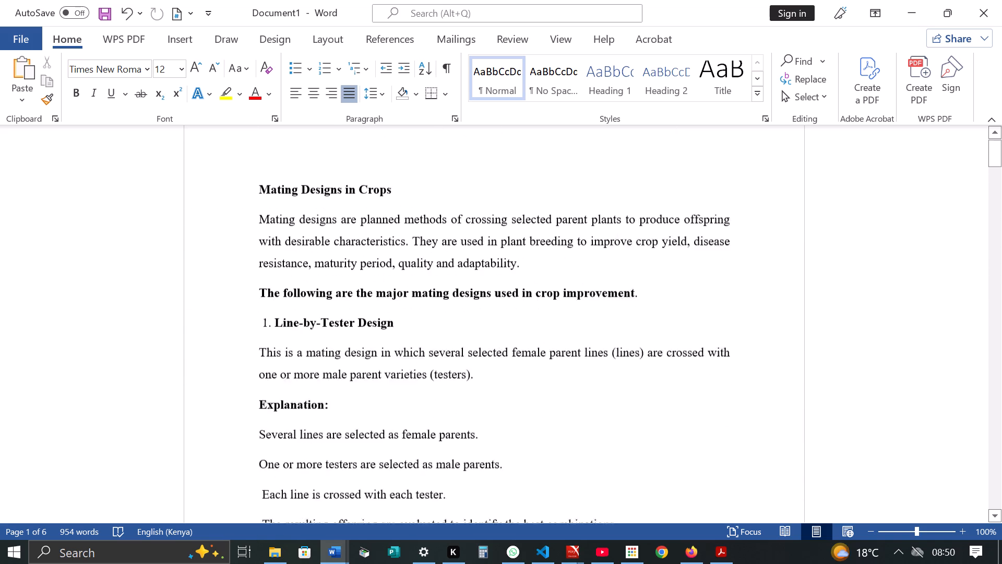
scroll(758, 291, "up", 6)
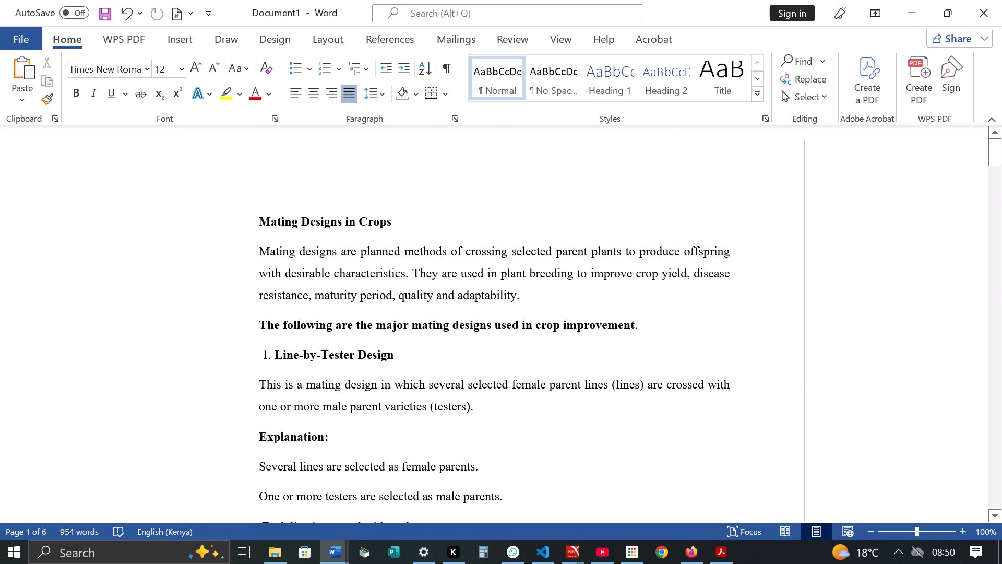
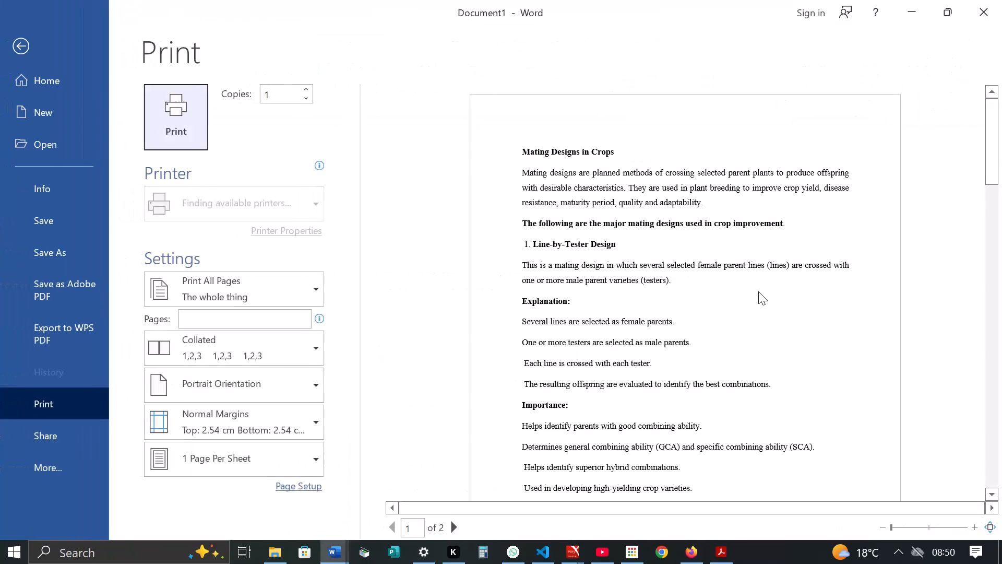
Print one copy of the whole document on the Canon G3010 series printer, one-sided on A4 in portrait orientation.
scroll(758, 291, "up", 1)
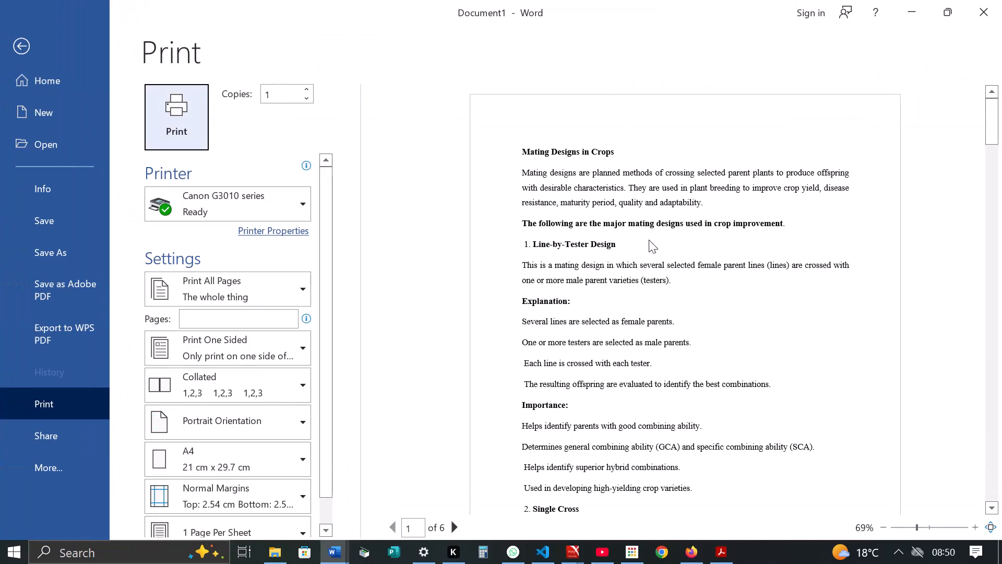
left_click(194, 130)
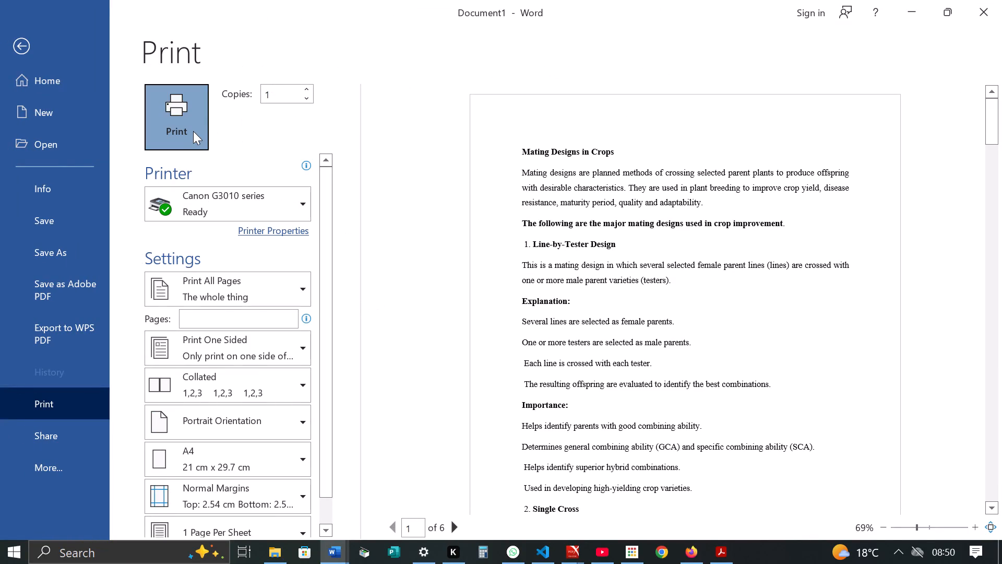